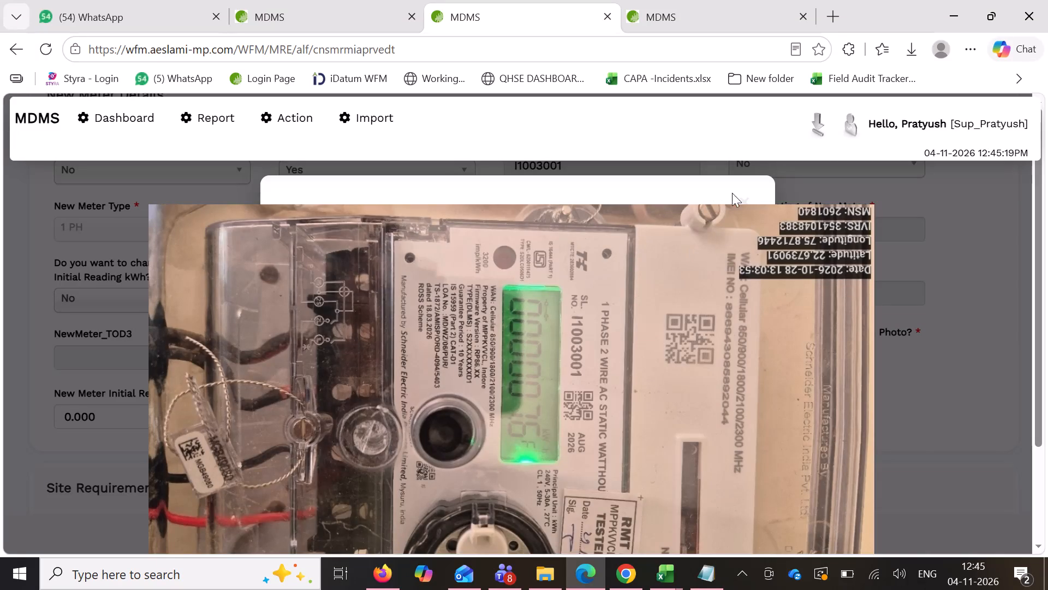
# Close the meter photo and approve the open consumer MI record with the remark "ok".
pyautogui.click(745, 198)
pyautogui.scroll(-4, 588, 255)
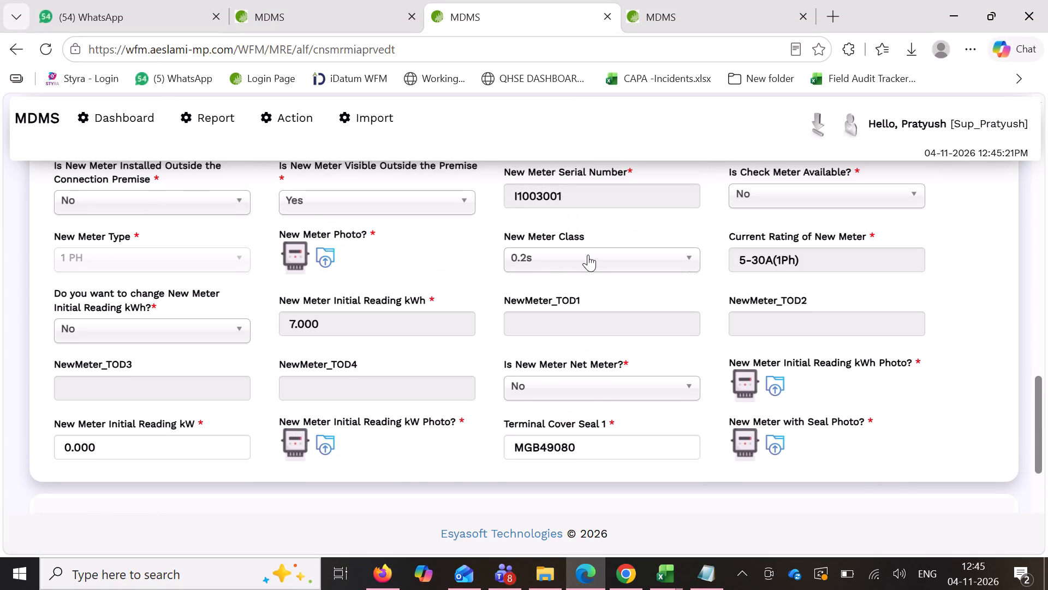
pyautogui.scroll(-2, 588, 255)
pyautogui.click(485, 398)
pyautogui.write('ok')
pyautogui.press('Tab')
pyautogui.press('Tab')
pyautogui.press('Return')
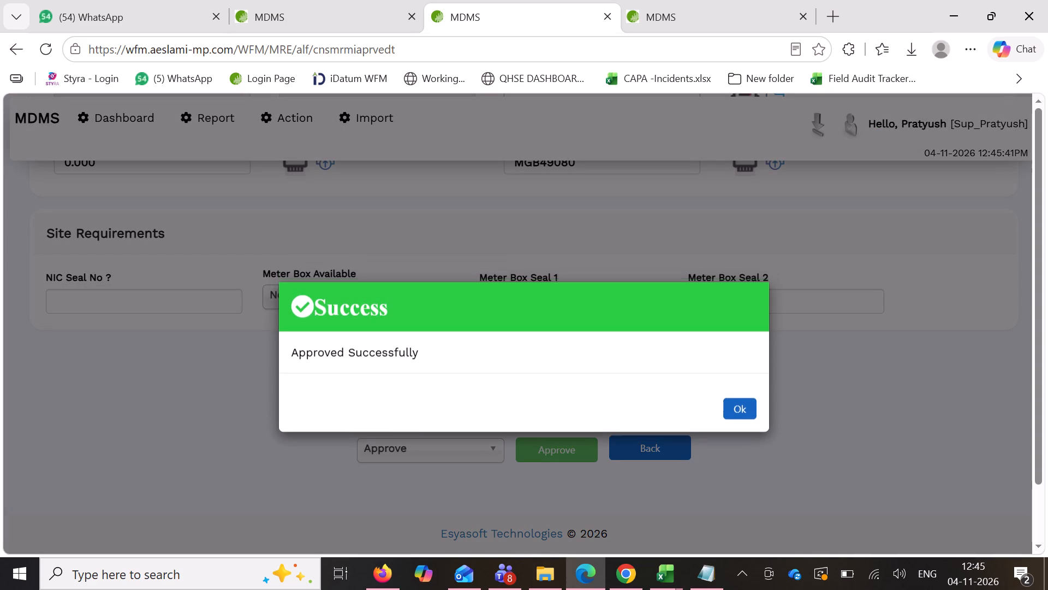
pyautogui.press('Return')
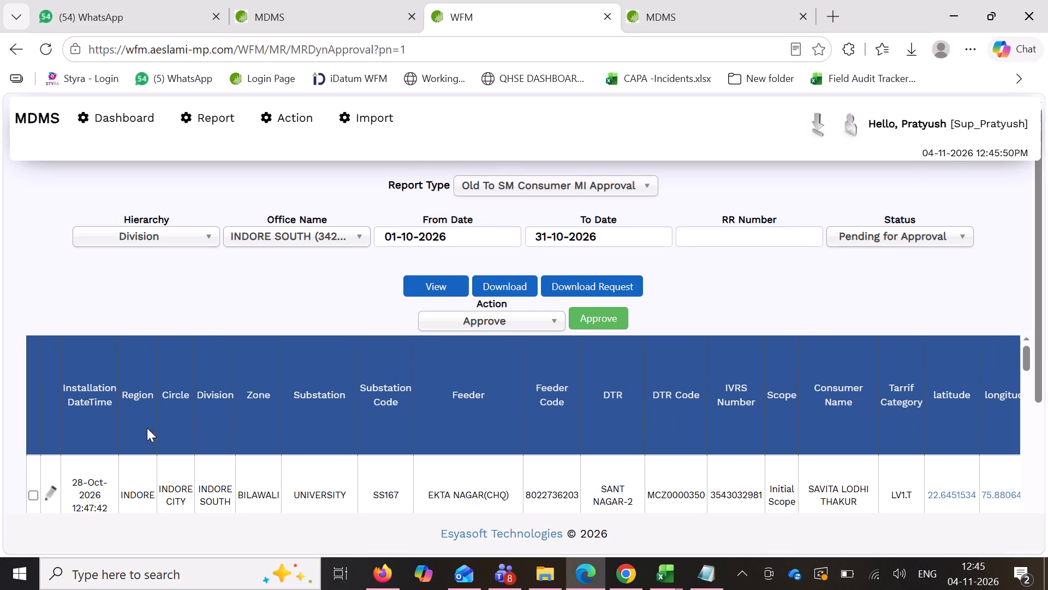
# Open the pending record installed 28-Oct-2026 12:47:42 and check the old meter's final kWh reading photo against the entered details.
pyautogui.click(50, 496)
pyautogui.click(52, 497)
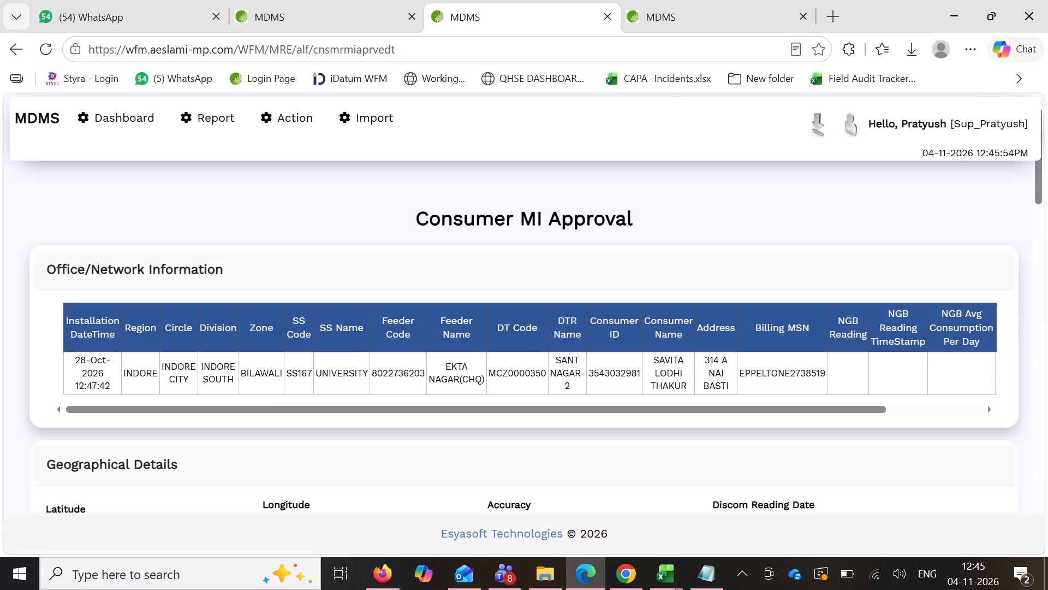
pyautogui.scroll(-5, 473, 322)
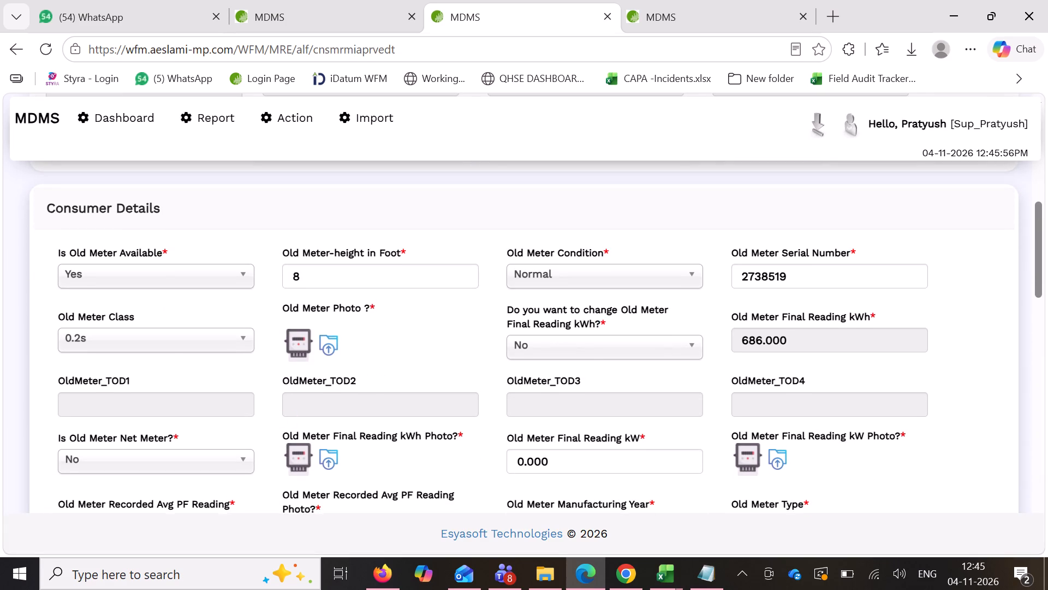
pyautogui.click(301, 461)
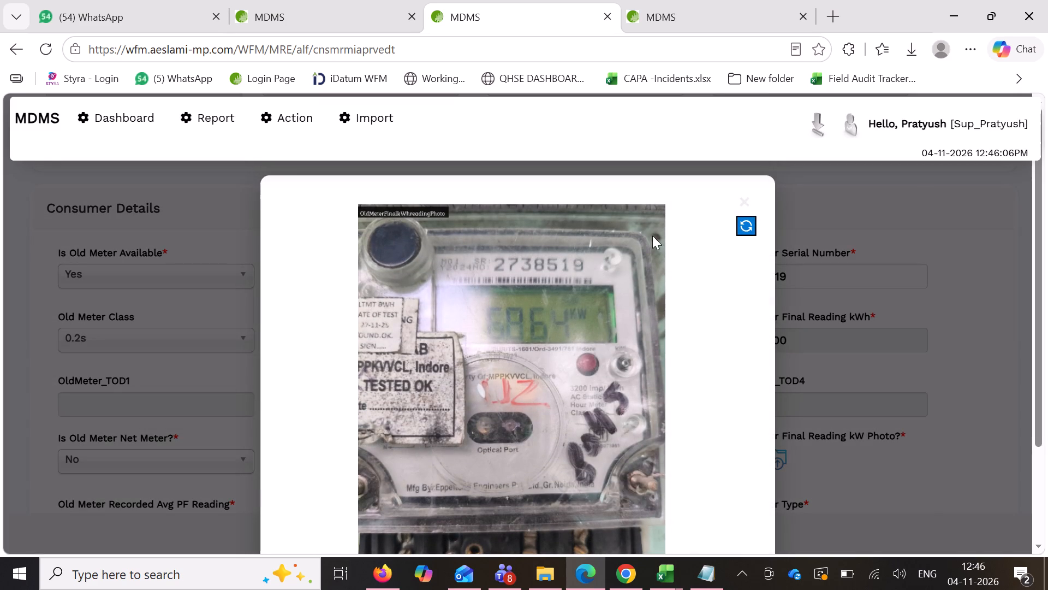
pyautogui.click(749, 205)
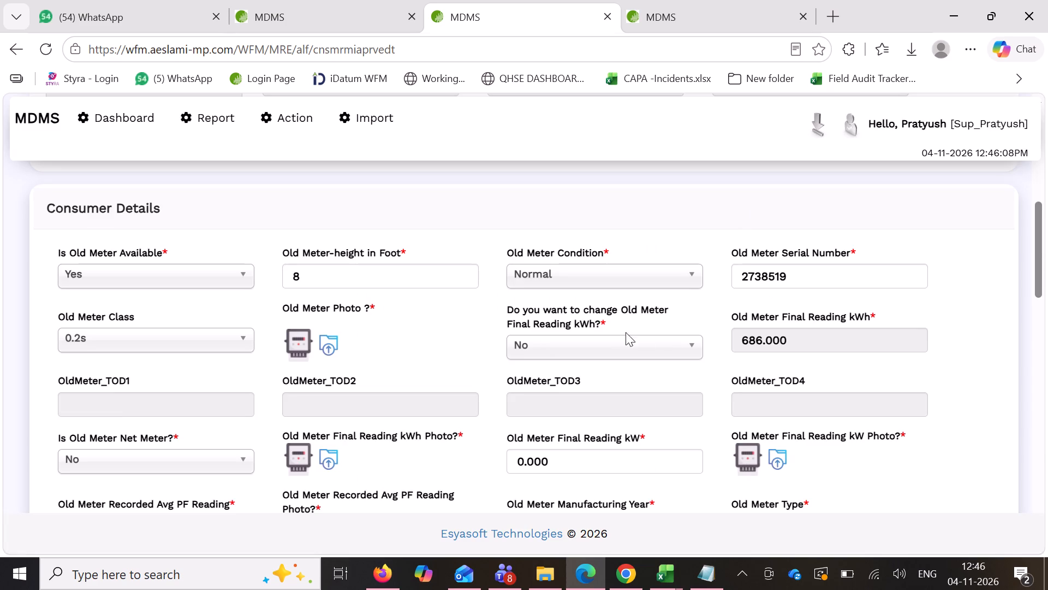
pyautogui.scroll(-2, 477, 393)
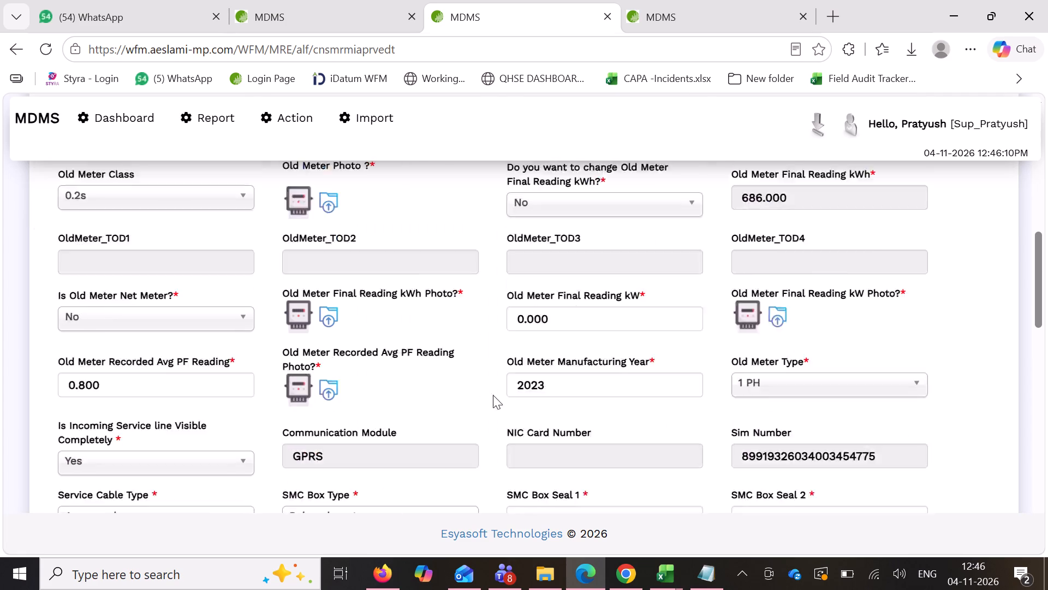
pyautogui.scroll(-2, 493, 395)
pyautogui.scroll(1, 532, 399)
pyautogui.click(288, 238)
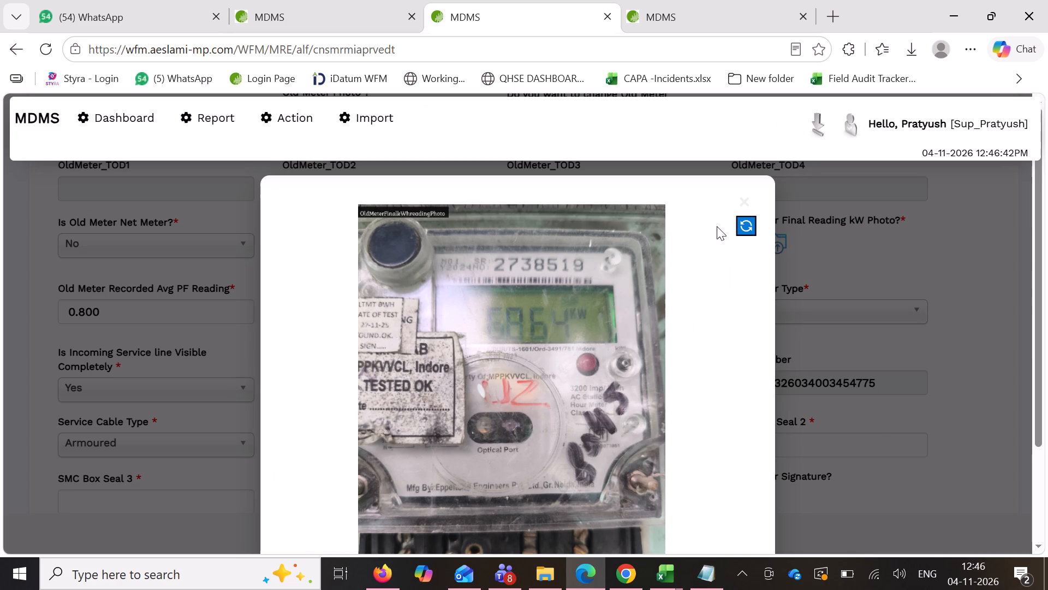
pyautogui.click(744, 204)
# Examine the new meter's initial kWh reading photo for the open record.
pyautogui.scroll(-8, 561, 333)
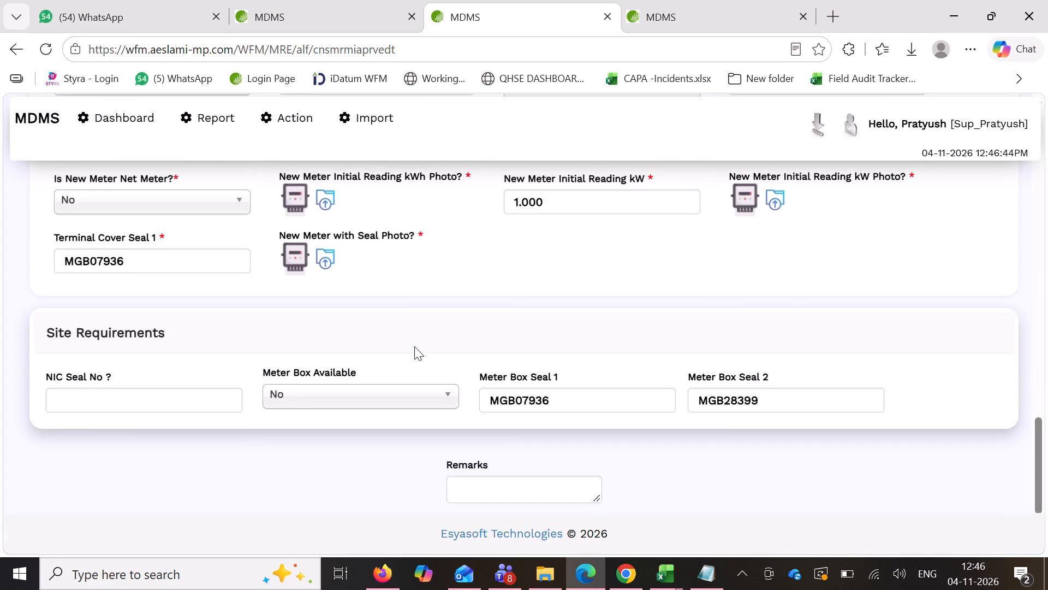
pyautogui.scroll(1, 411, 328)
pyautogui.click(294, 306)
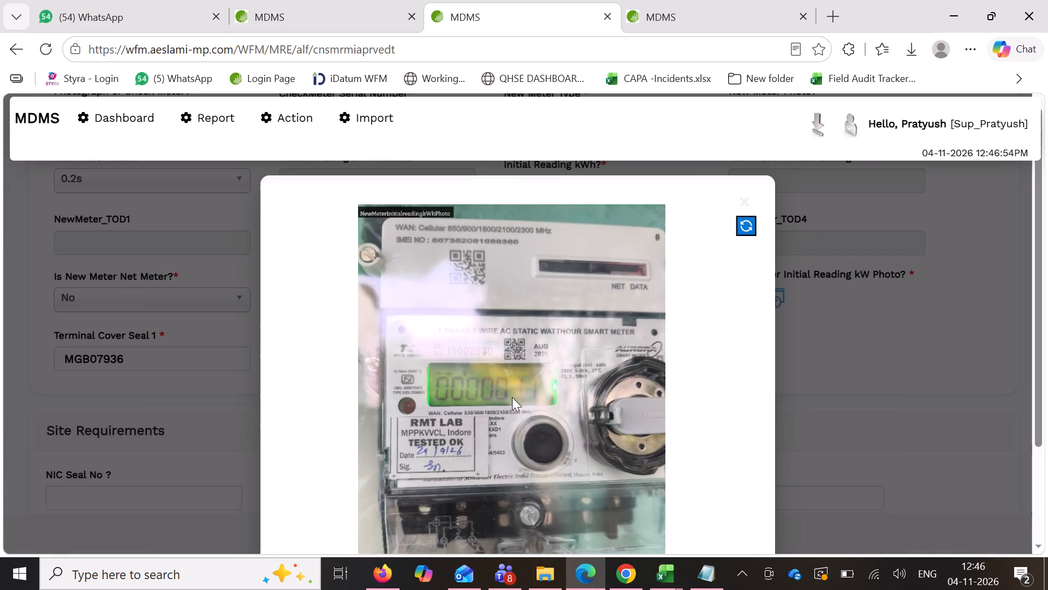
pyautogui.click(751, 193)
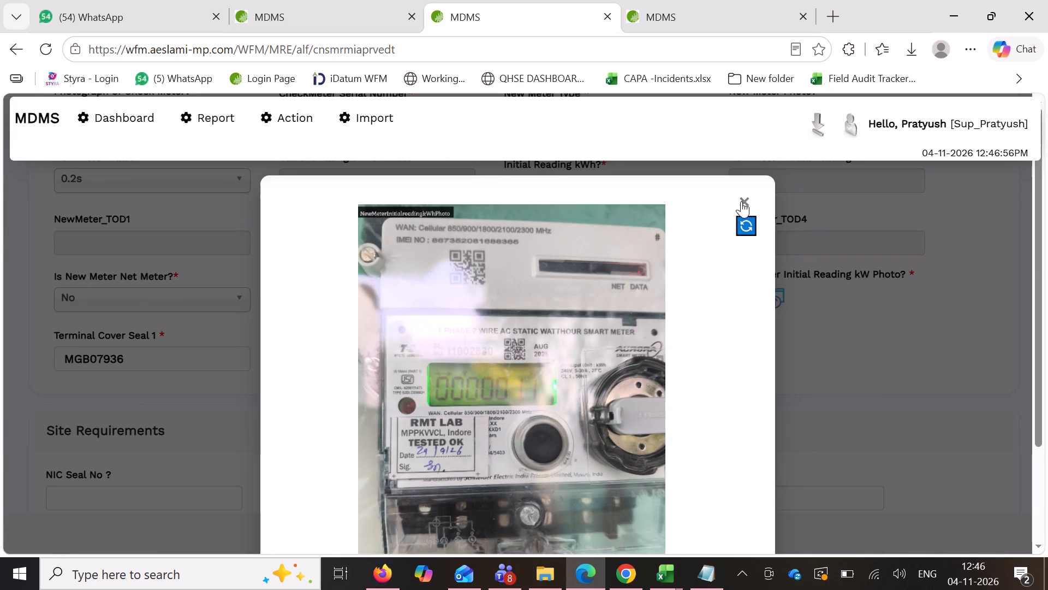
pyautogui.click(742, 200)
# Review the record's old meter readings, consumer details and site requirements once more.
pyautogui.scroll(6, 539, 321)
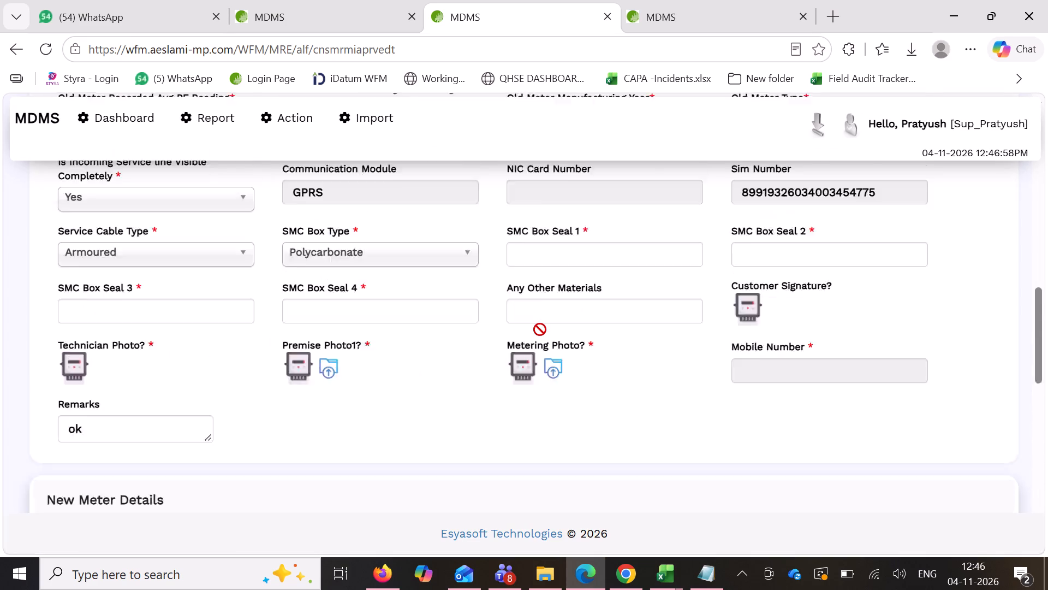
pyautogui.scroll(6, 540, 329)
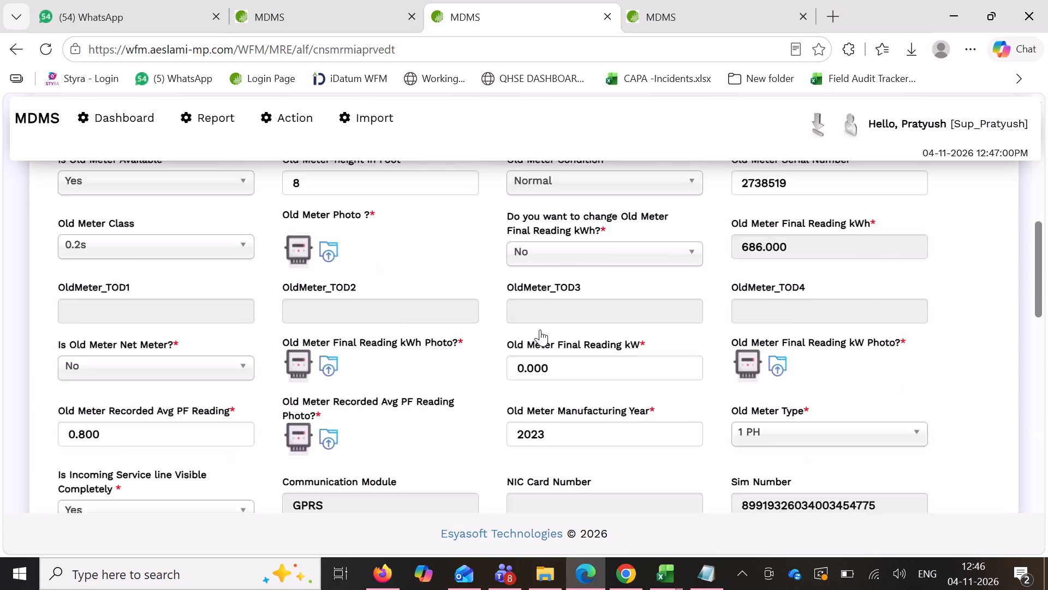
pyautogui.scroll(1, 540, 329)
pyautogui.scroll(-9, 531, 275)
pyautogui.scroll(1, 531, 275)
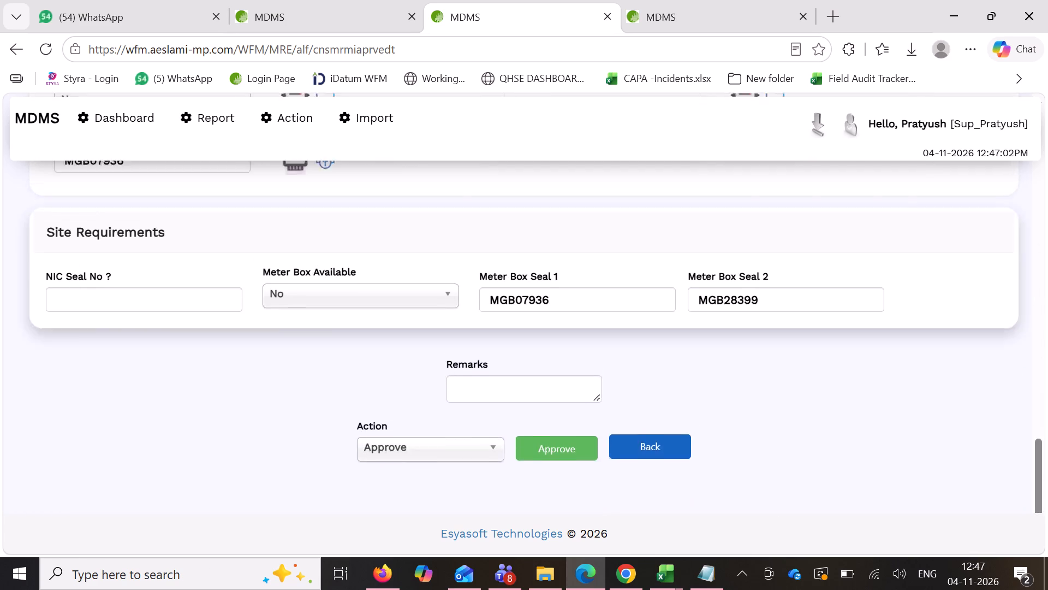
pyautogui.scroll(4, 531, 275)
# Approve the consumer MI record installed 28-Oct-2026 12:47:42 with the remark "ok".
pyautogui.scroll(-9, 525, 250)
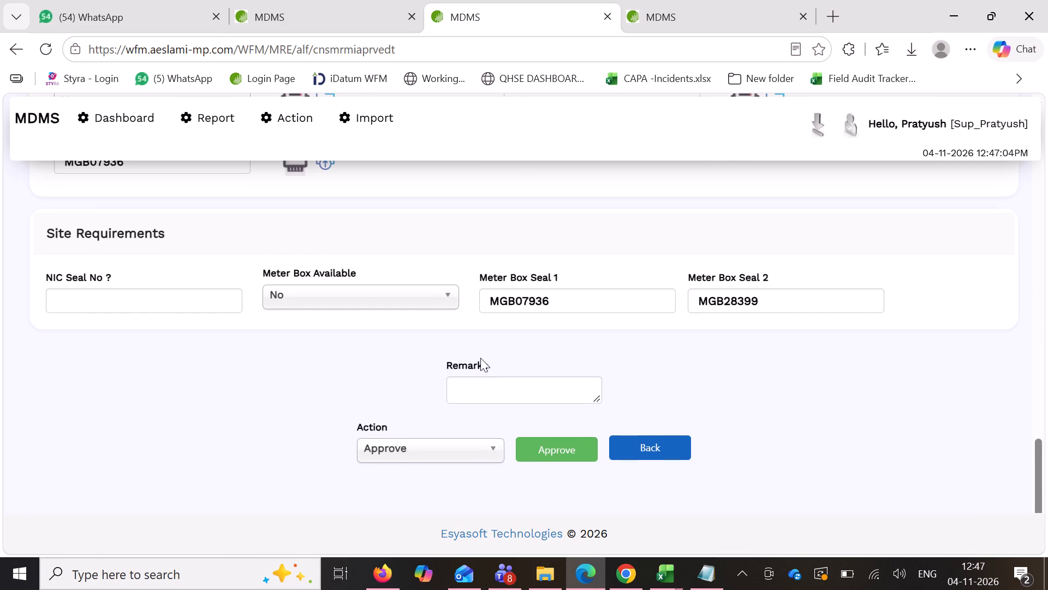
pyautogui.click(469, 402)
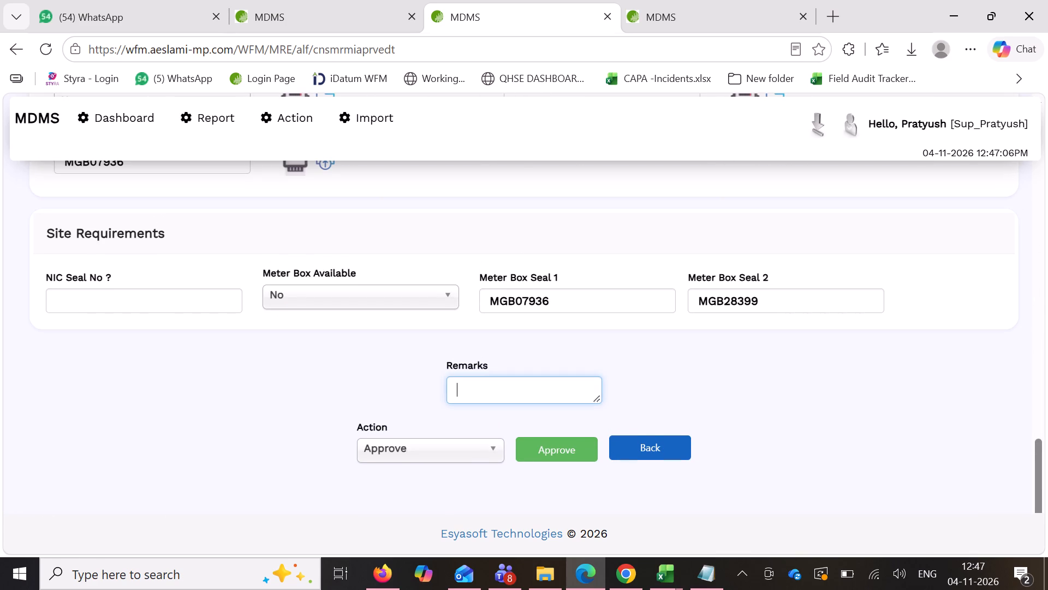
pyautogui.write('30')
pyautogui.press('BackSpace')
pyautogui.press('BackSpace')
pyautogui.press('BackSpace')
pyautogui.write('ok')
pyautogui.press('Tab')
pyautogui.press('Tab')
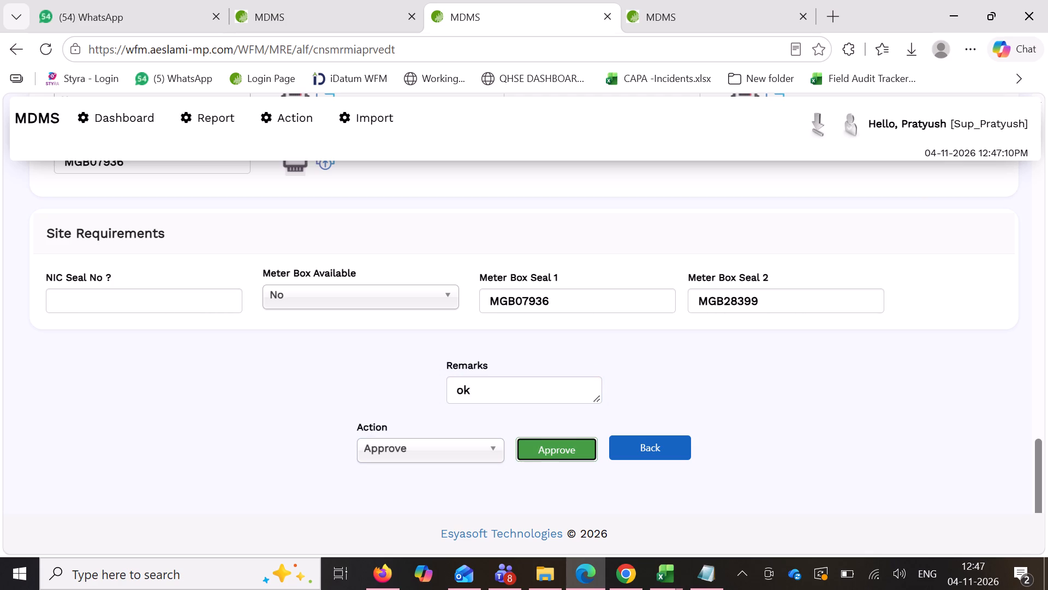
pyautogui.press('Return')
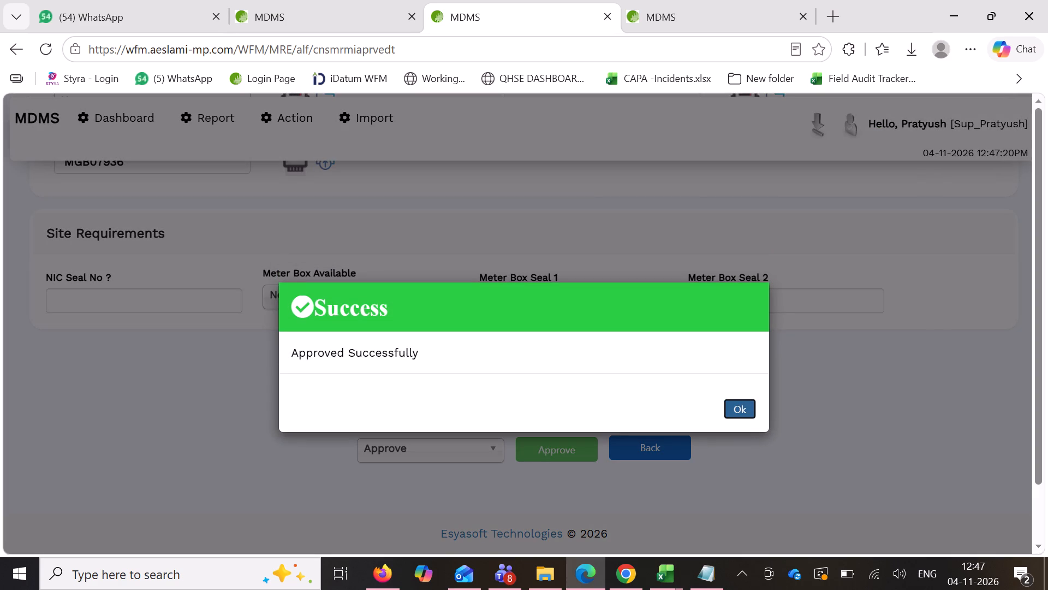
pyautogui.press('Return')
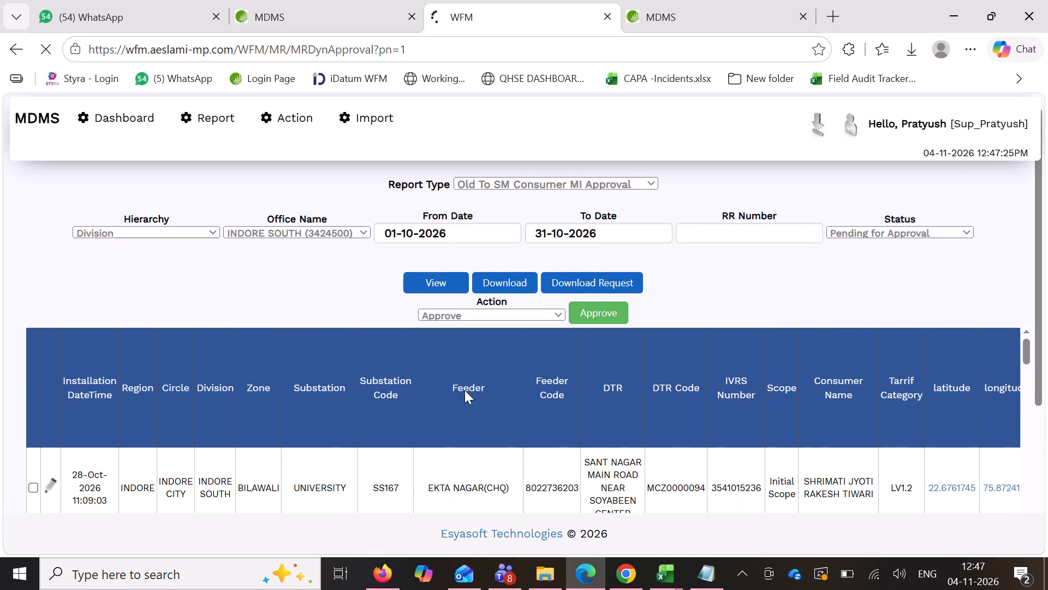
# Look through the list of Old To SM Consumer MI records pending approval for the INDORE SOUTH division.
pyautogui.scroll(-13, 471, 391)
pyautogui.scroll(-8, 494, 427)
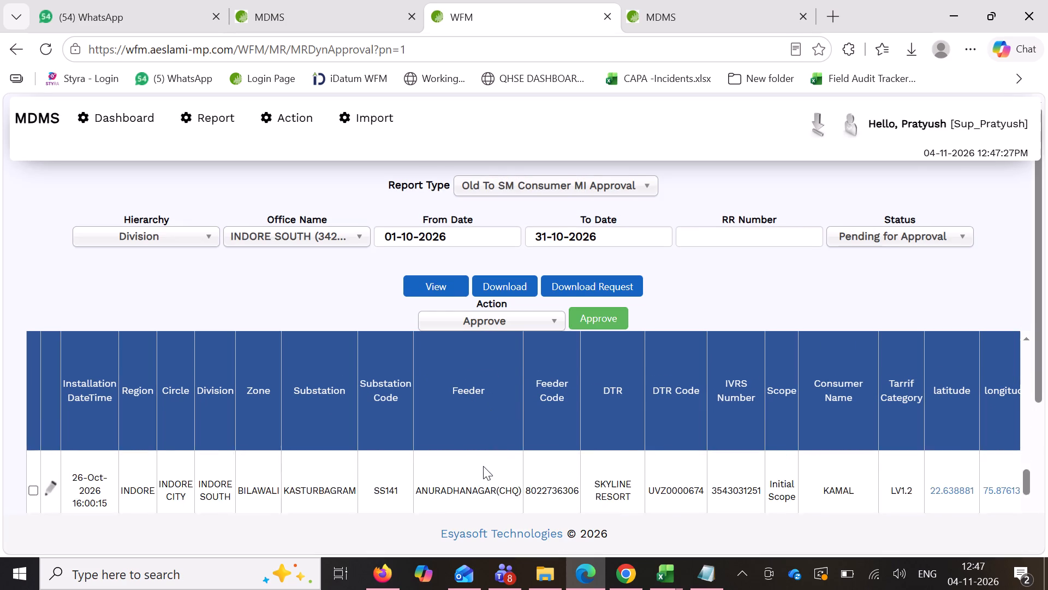
pyautogui.scroll(-13, 483, 466)
pyautogui.scroll(16, 342, 439)
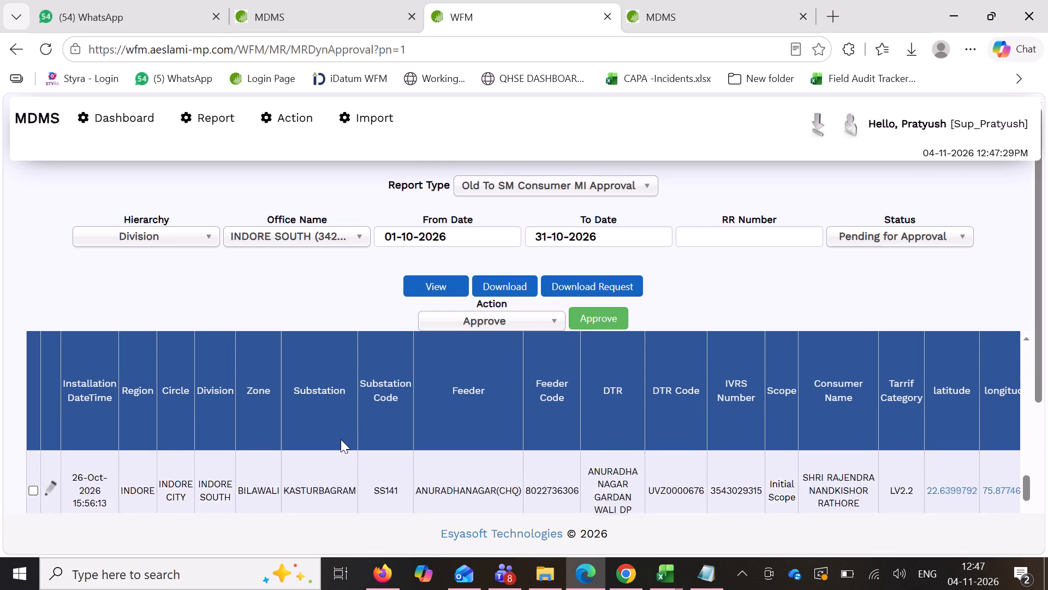
pyautogui.scroll(20, 341, 439)
pyautogui.scroll(10, 341, 439)
pyautogui.scroll(-5, 292, 268)
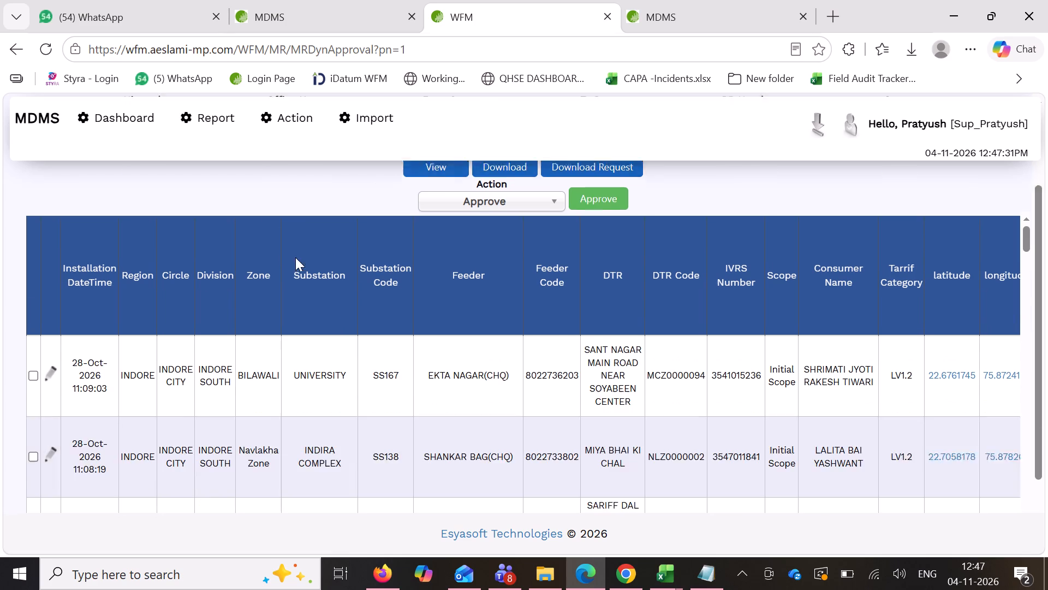
pyautogui.scroll(-5, 297, 259)
pyautogui.scroll(16, 307, 263)
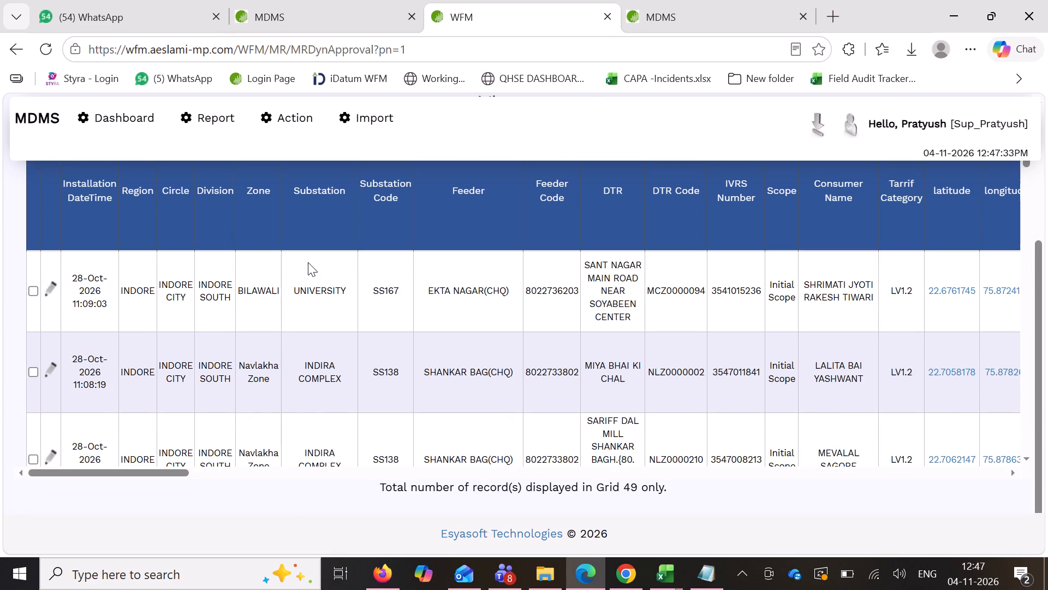
# Open the consumer MI record installed 28-Oct-2026 11:09:03 and examine its old meter final kWh reading photo up close.
pyautogui.click(46, 292)
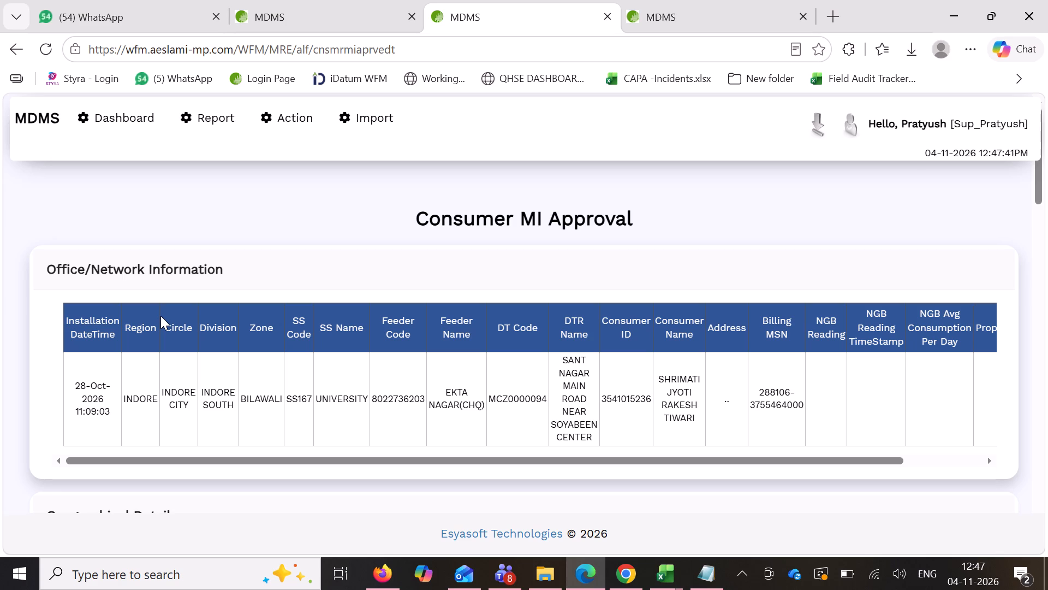
pyautogui.scroll(-2, 160, 320)
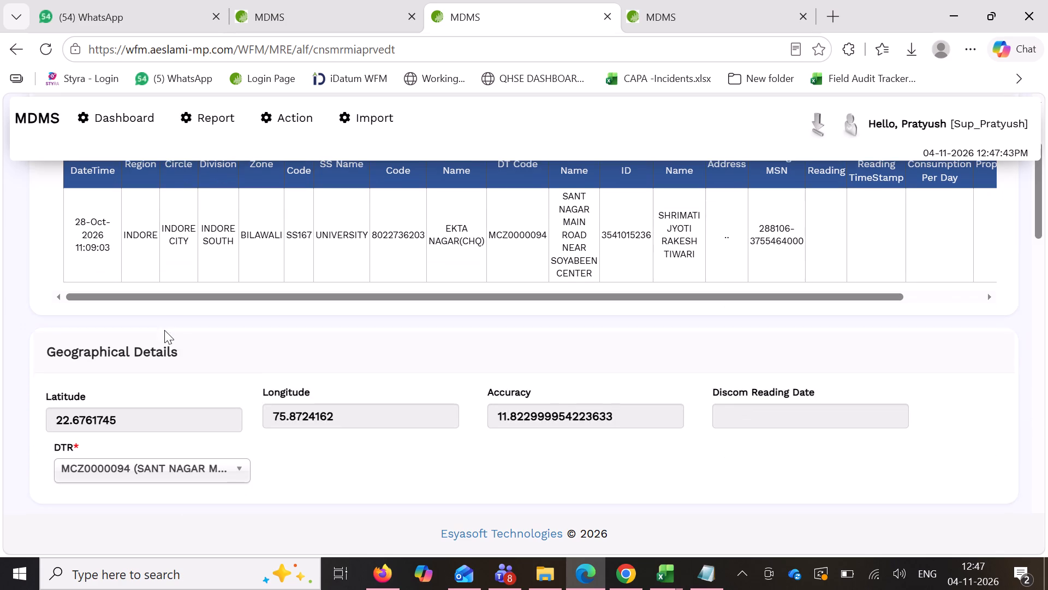
pyautogui.scroll(-3, 353, 352)
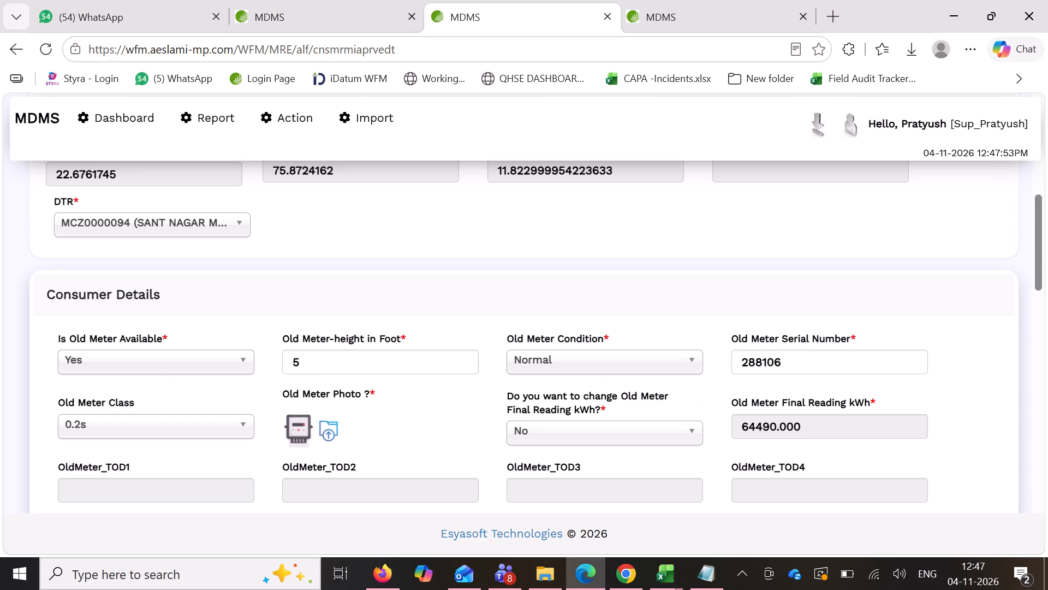
pyautogui.scroll(-1, 323, 351)
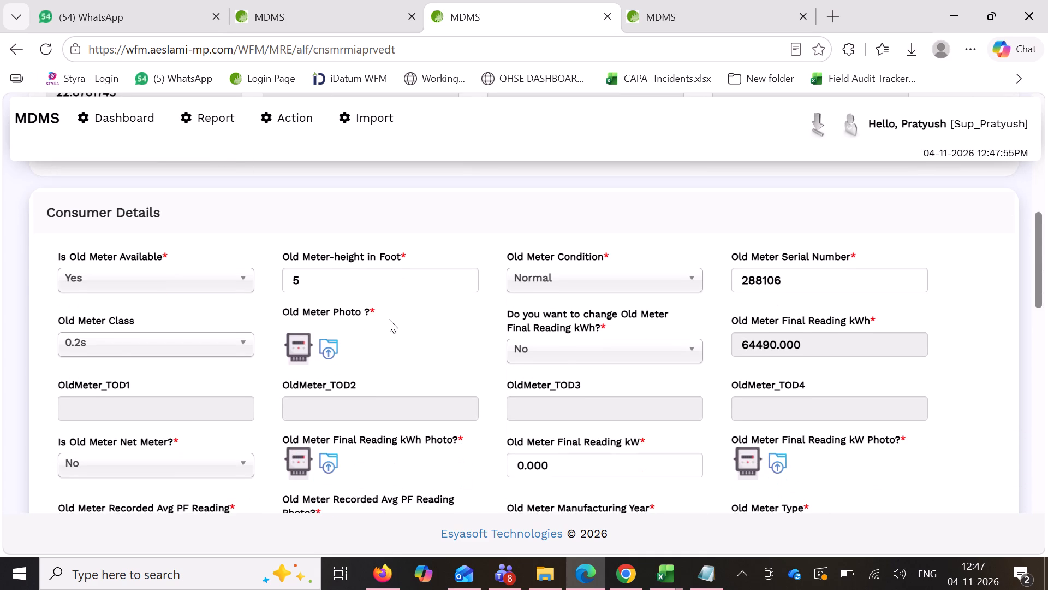
pyautogui.click(294, 464)
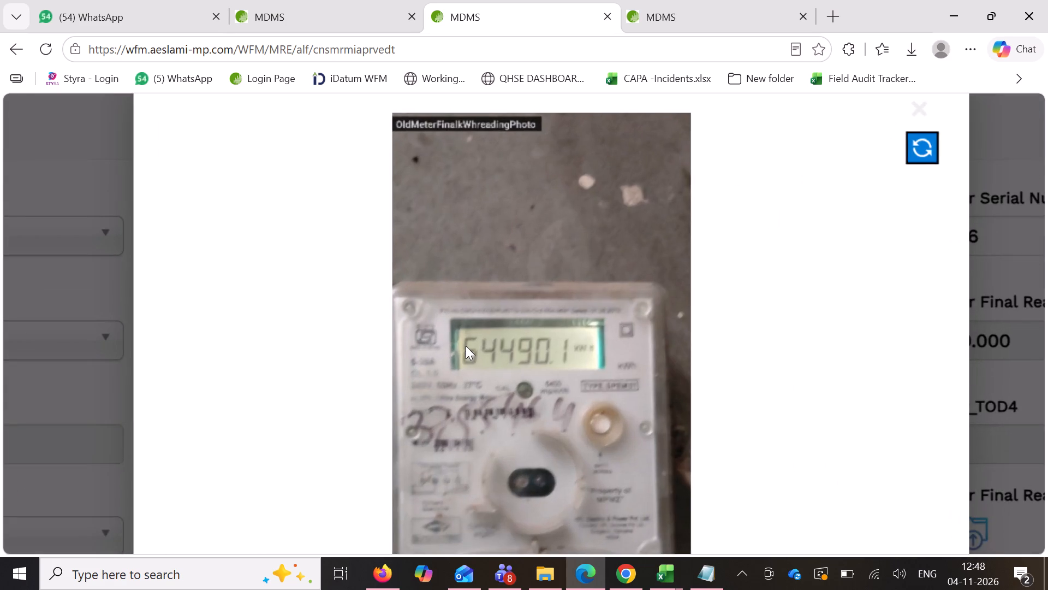
pyautogui.rightClick(466, 346)
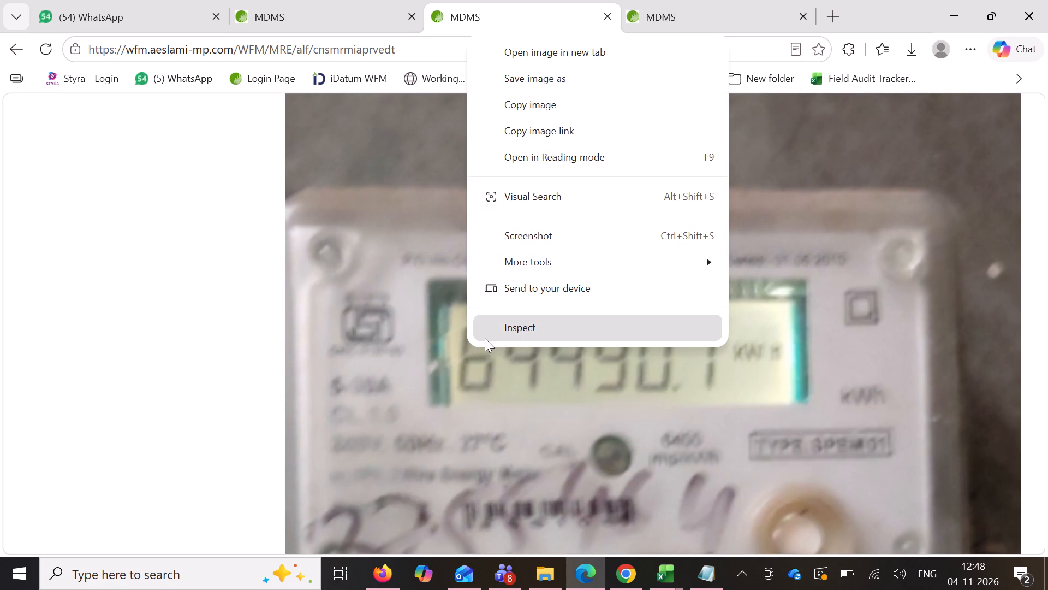
pyautogui.click(422, 433)
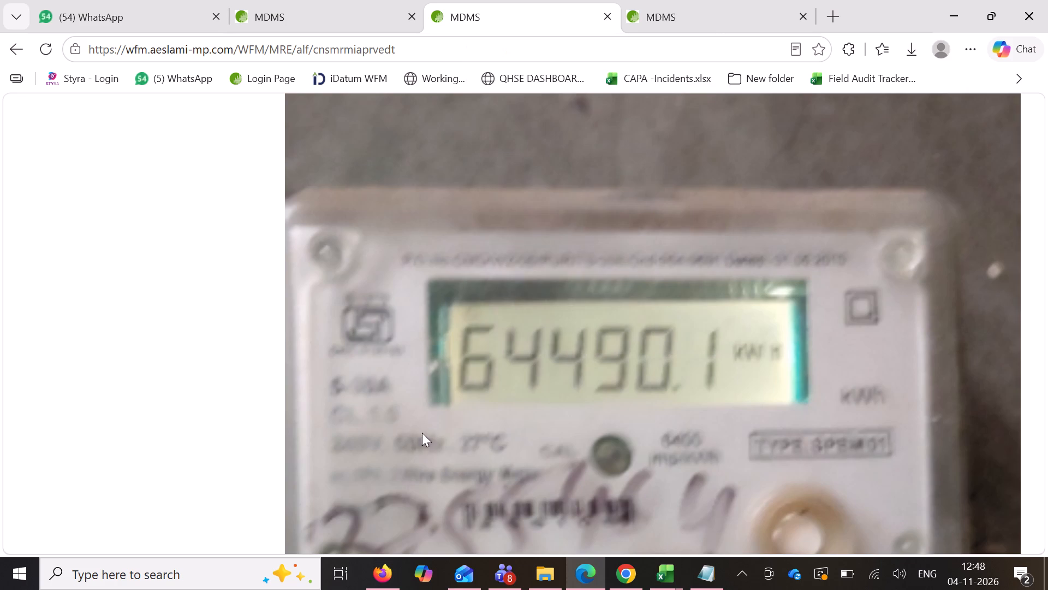
pyautogui.scroll(-1, 497, 411)
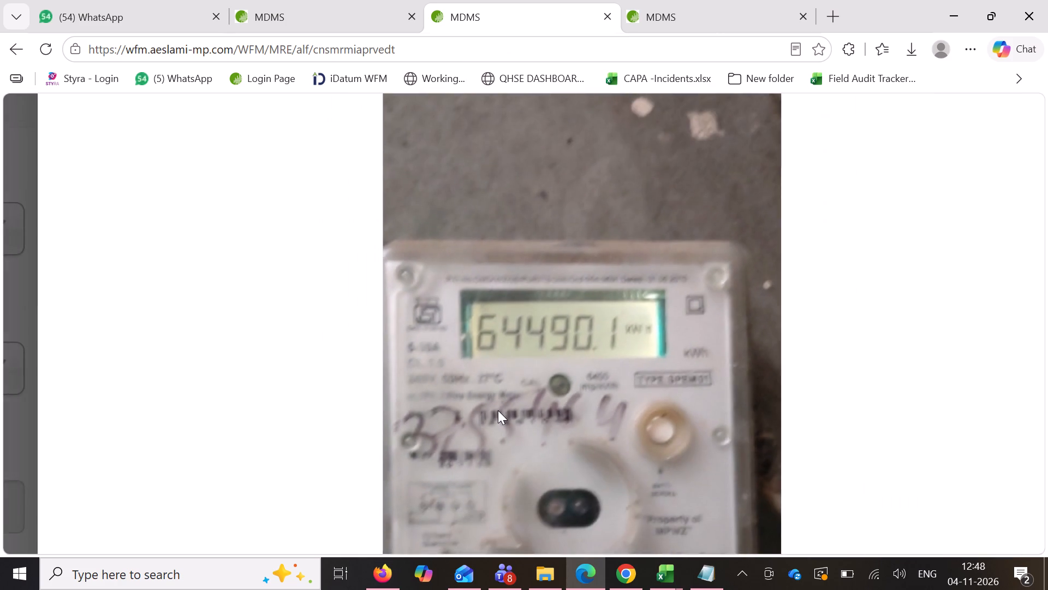
pyautogui.scroll(-1, 498, 410)
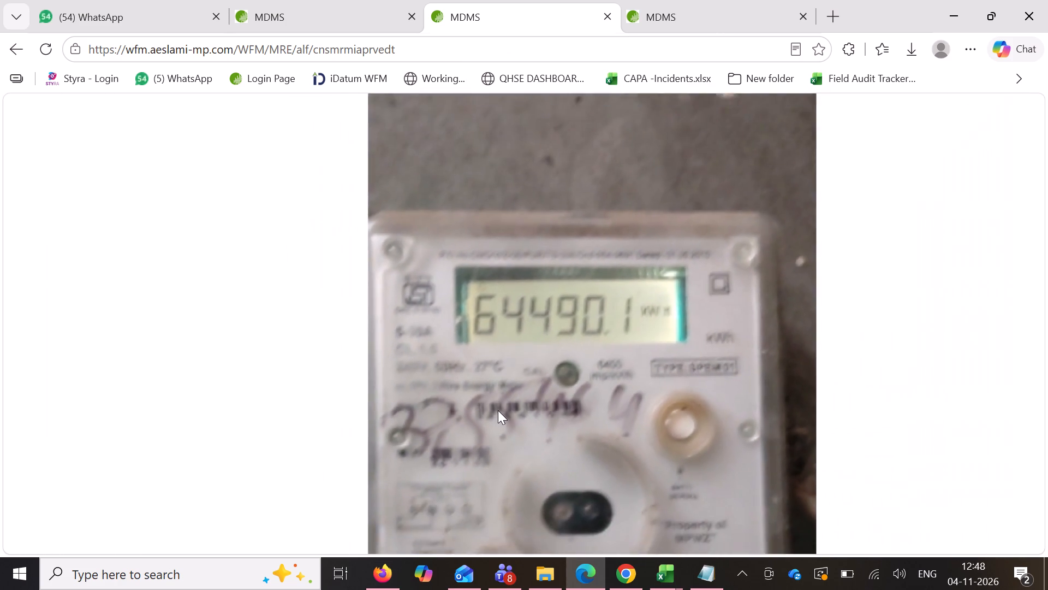
pyautogui.scroll(-1, 498, 410)
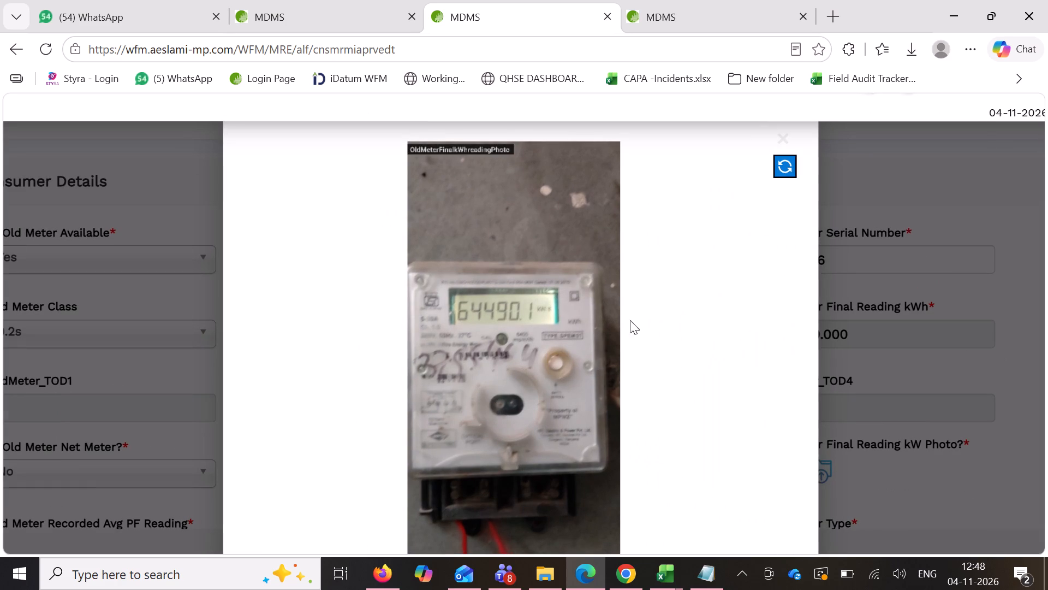
pyautogui.click(782, 137)
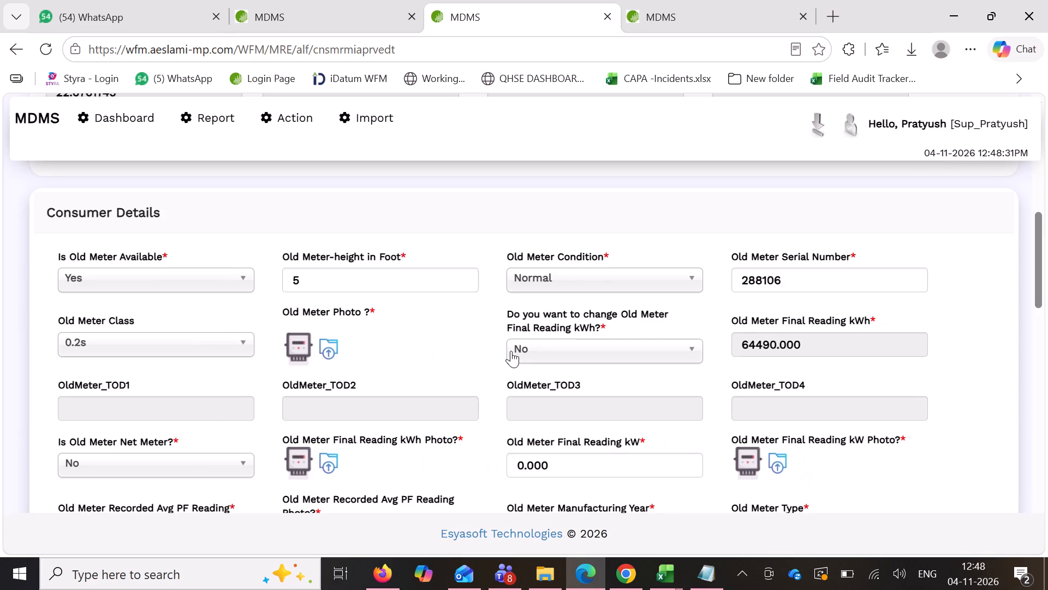
# Examine the old meter's final kW reading photo for the open record.
pyautogui.scroll(-1, 510, 353)
pyautogui.scroll(-1, 678, 325)
pyautogui.scroll(-1, 728, 303)
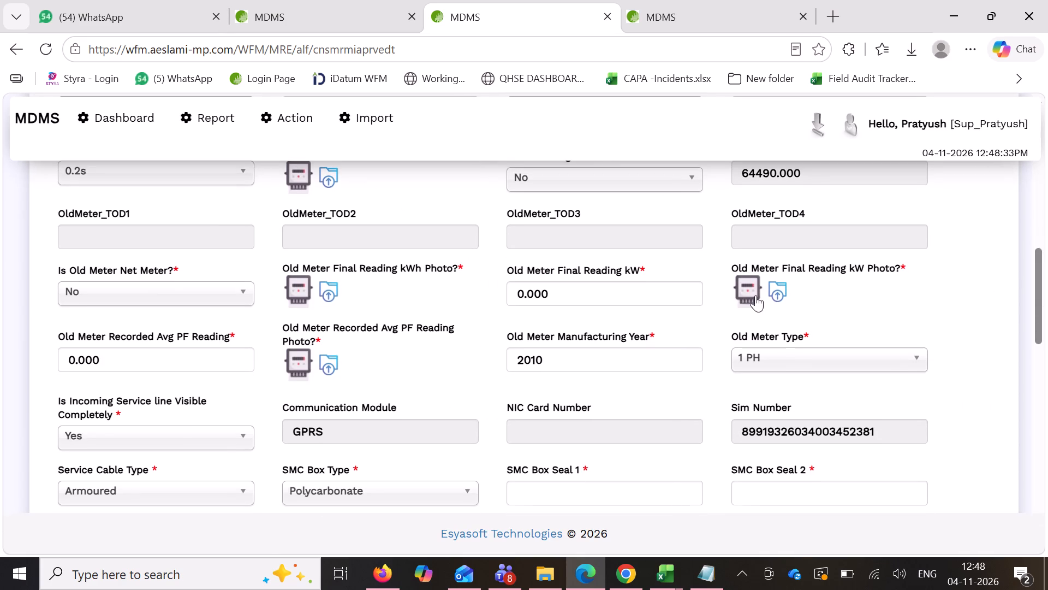
pyautogui.click(757, 294)
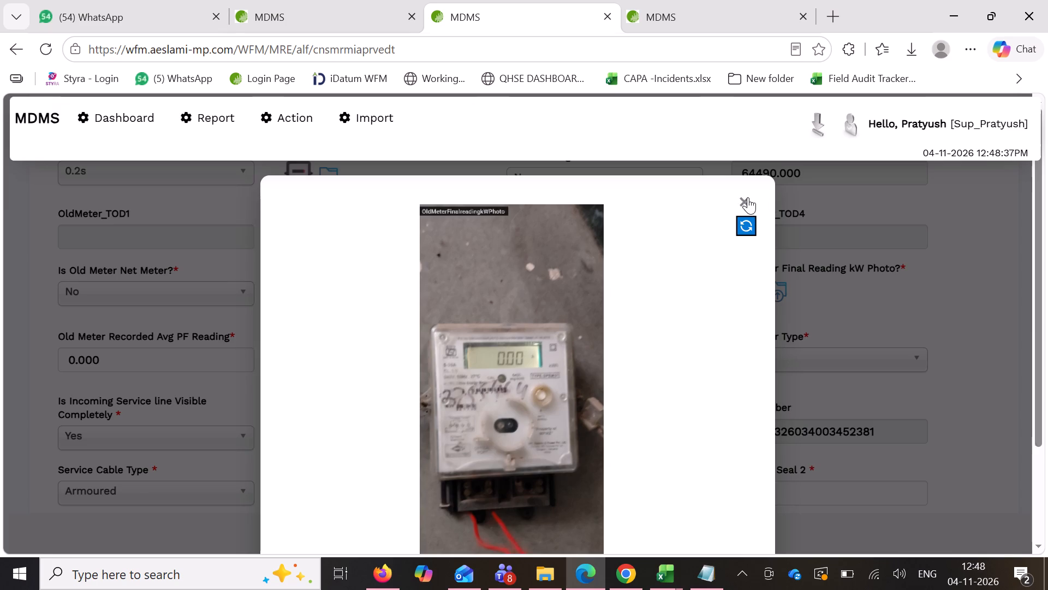
pyautogui.click(748, 197)
# Review the remaining consumer and new meter details, and examine the new meter's initial kW reading photo.
pyautogui.scroll(-3, 413, 343)
pyautogui.scroll(1, 411, 345)
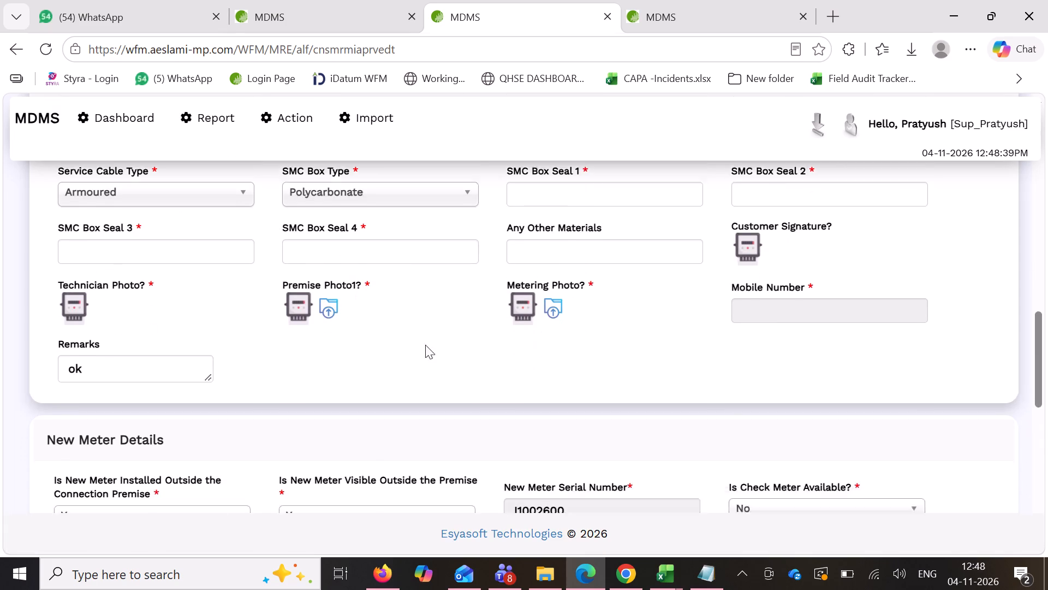
pyautogui.scroll(3, 425, 345)
pyautogui.scroll(-5, 428, 344)
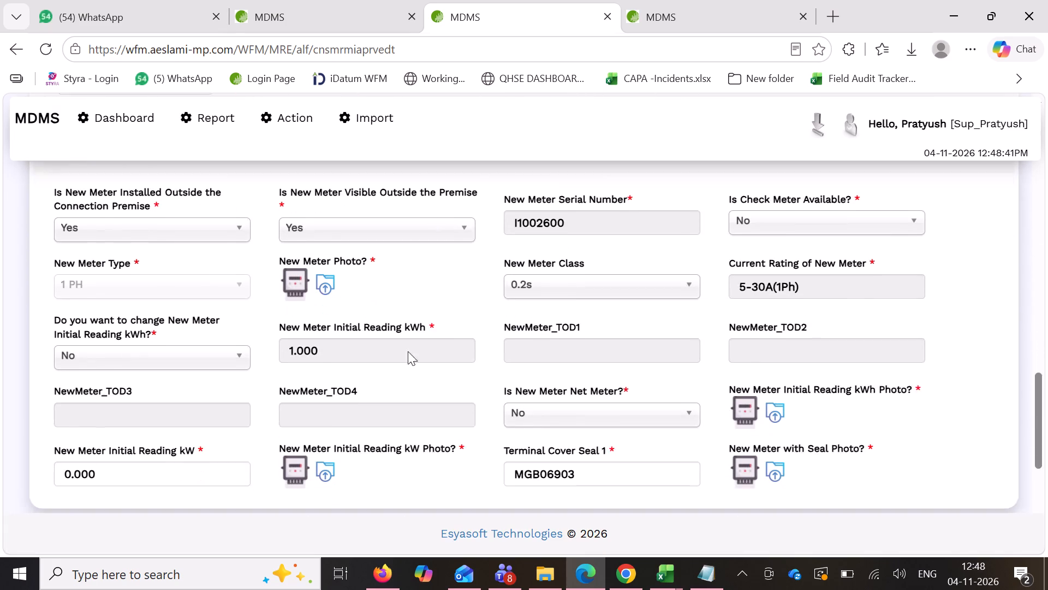
pyautogui.scroll(-2, 408, 351)
pyautogui.click(295, 399)
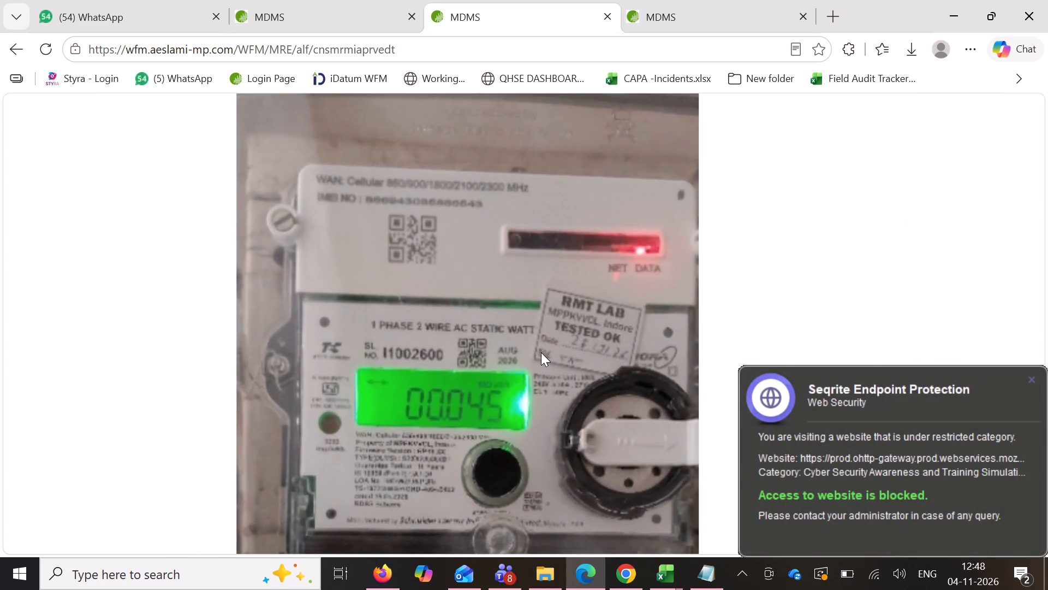
pyautogui.click(752, 197)
pyautogui.click(749, 197)
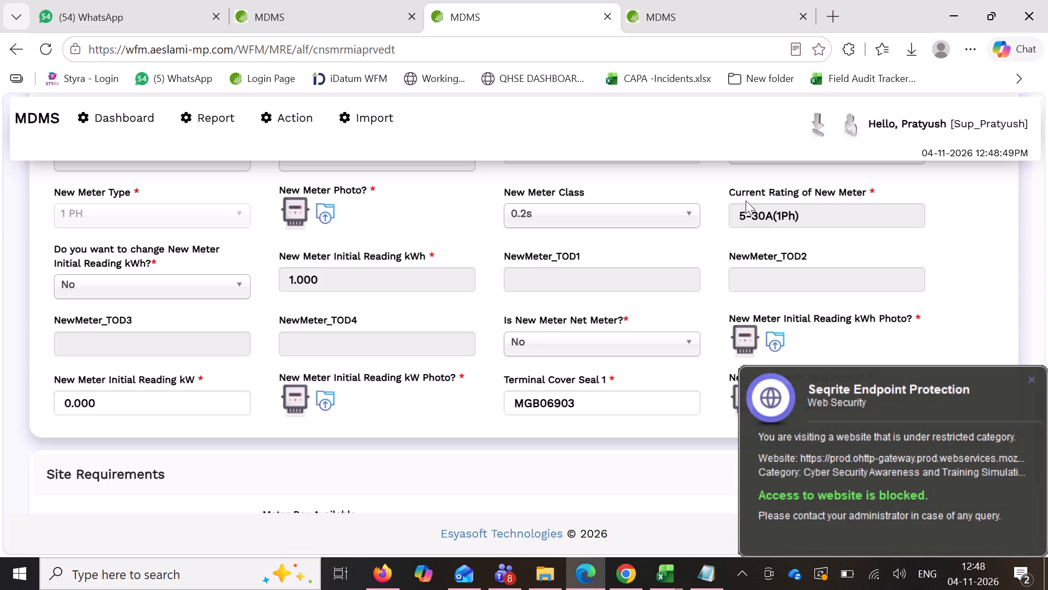
# Approve the consumer MI record installed 28-Oct-2026 11:09:03 with the remark "ok".
pyautogui.scroll(-3, 666, 261)
pyautogui.click(500, 387)
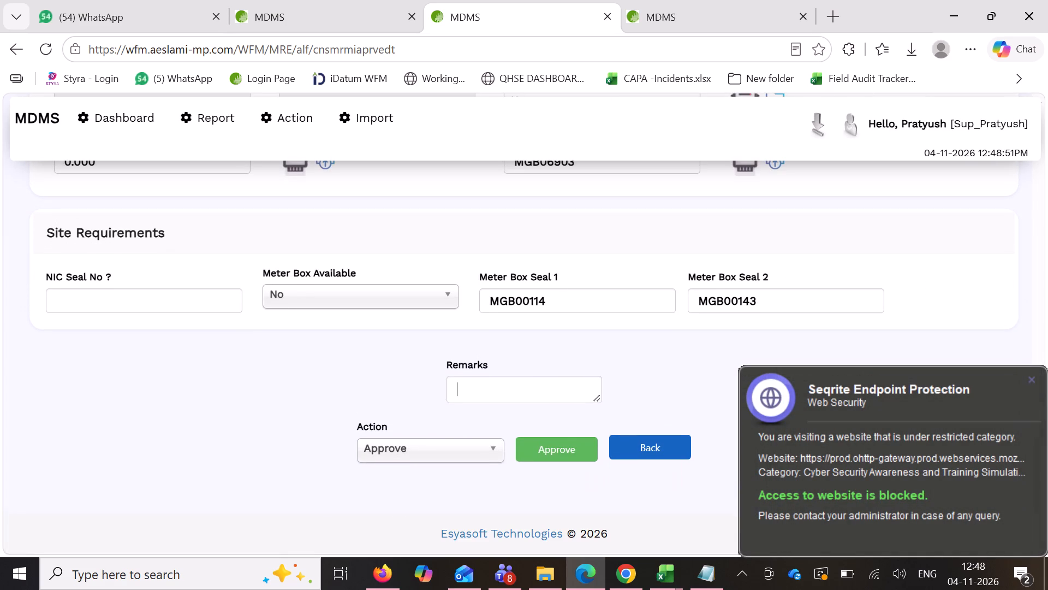
pyautogui.write('ok')
pyautogui.press('Tab')
pyautogui.press('Tab')
pyautogui.press('Return')
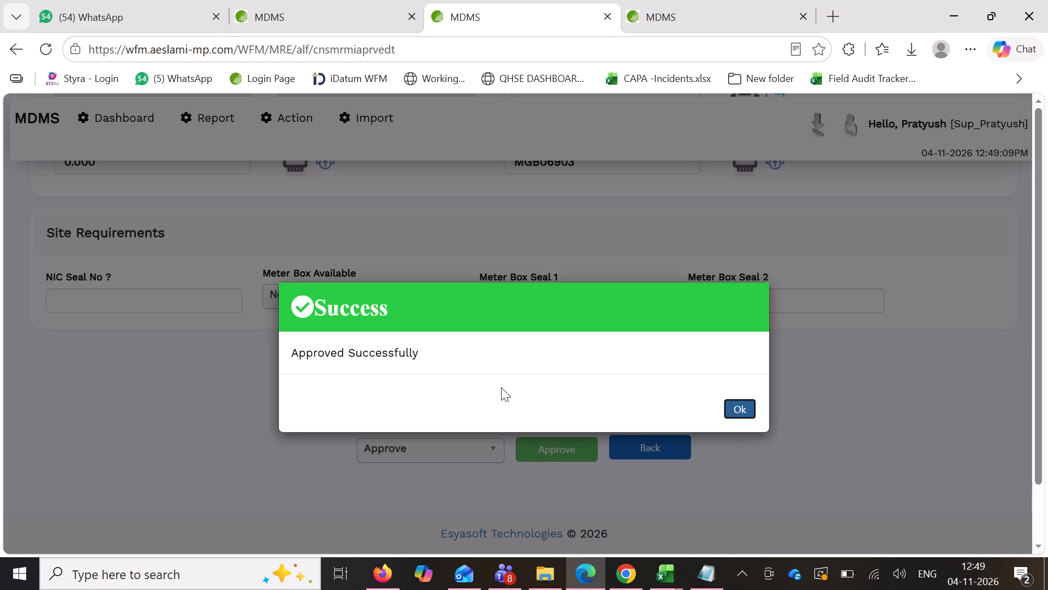
pyautogui.press('Return')
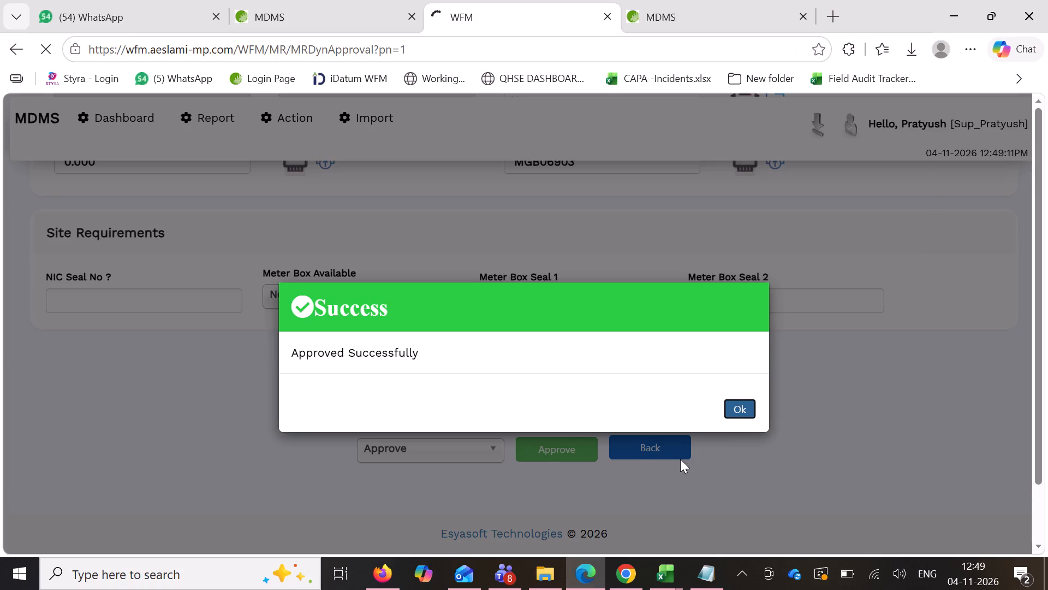
# Switch to Firefox, clear the date filter on the O & M consumer list and check the submitted OM QC records.
pyautogui.click(376, 575)
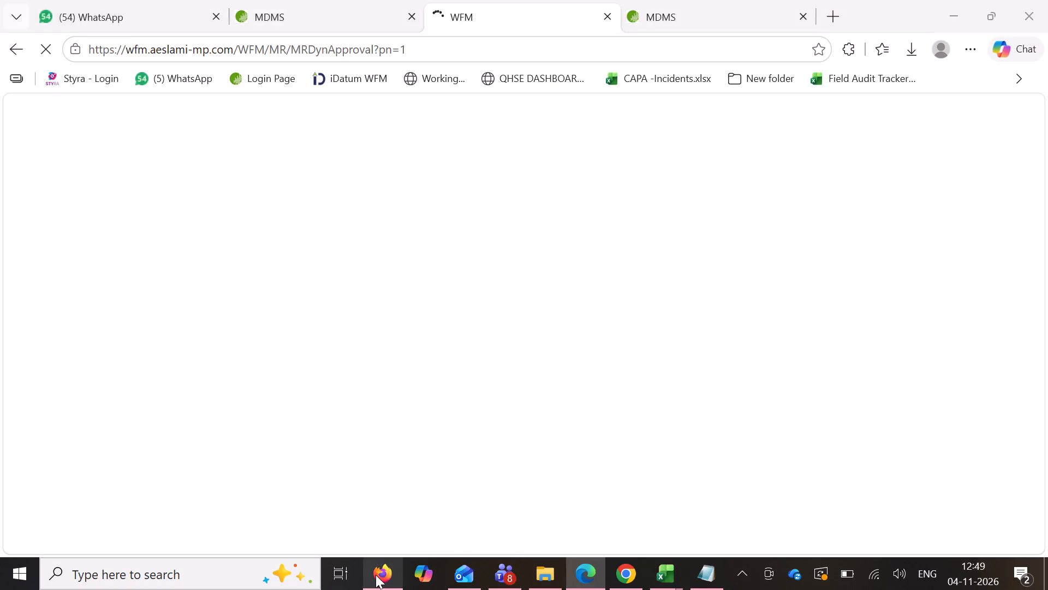
pyautogui.doubleClick(93, 226)
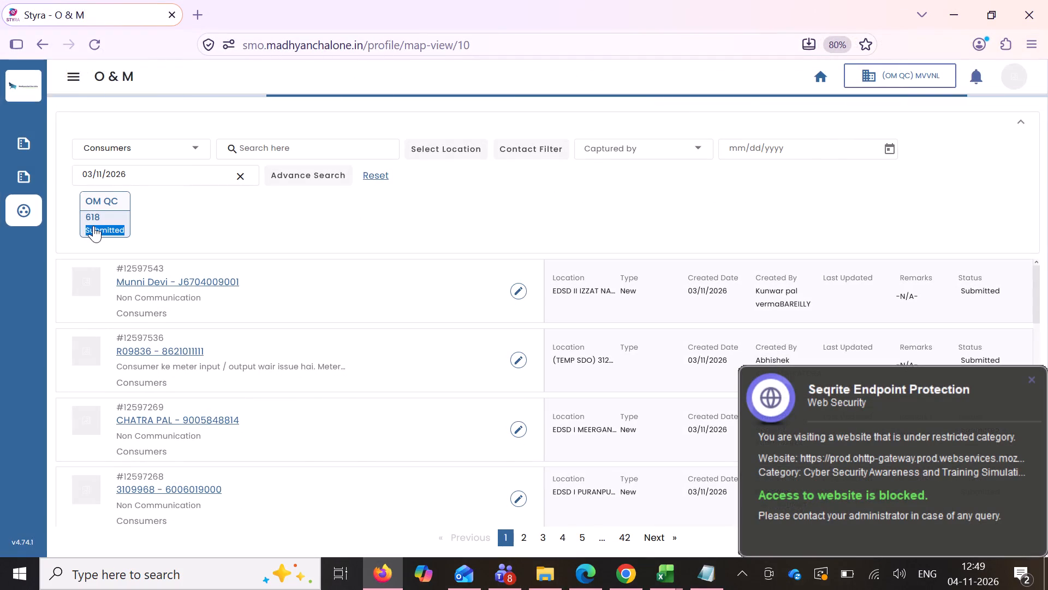
pyautogui.click(112, 219)
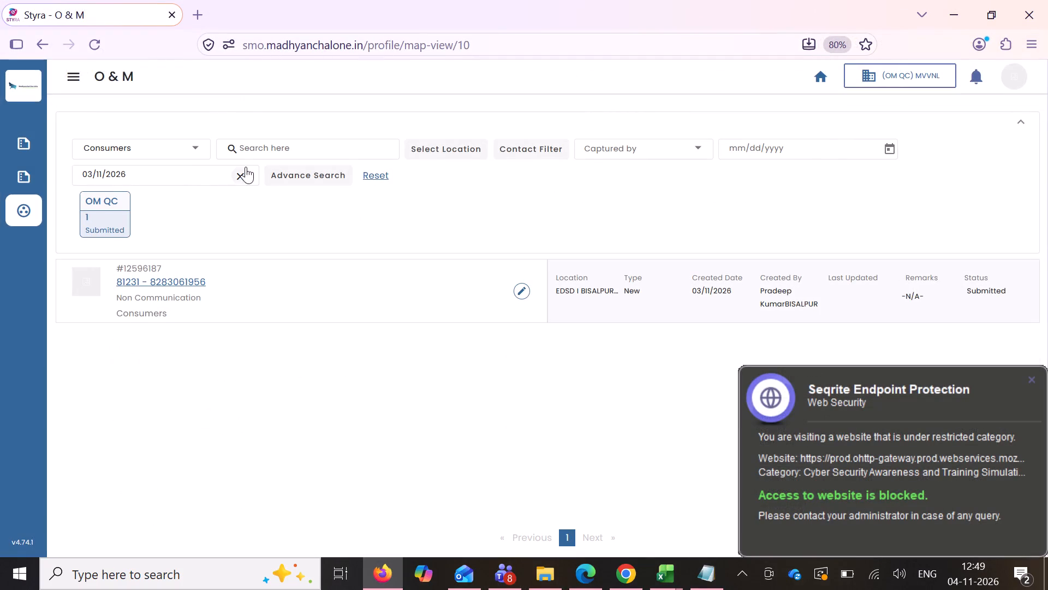
pyautogui.click(246, 173)
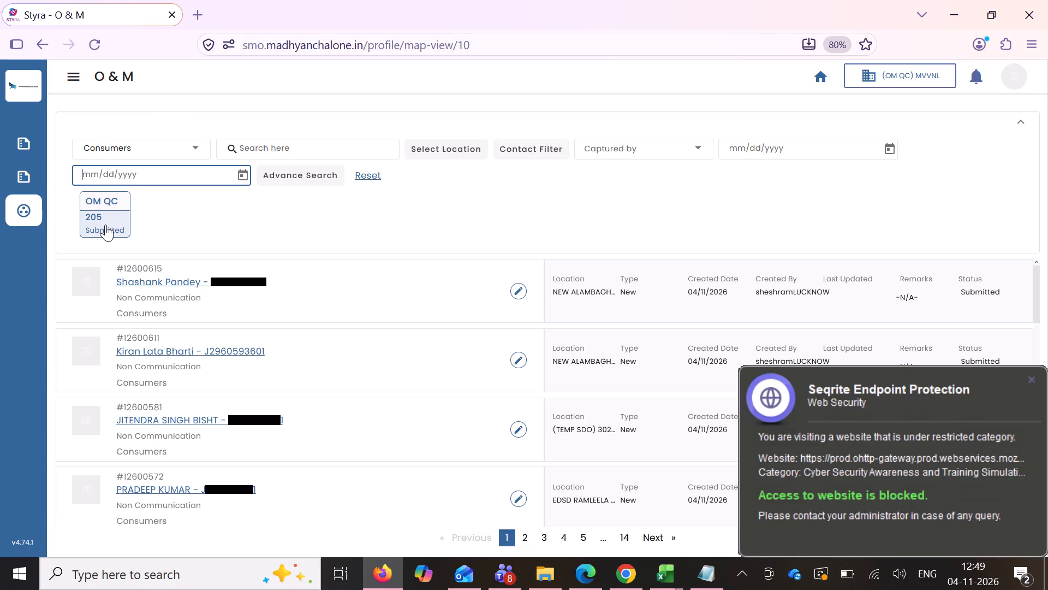
pyautogui.click(105, 225)
pyautogui.click(950, 13)
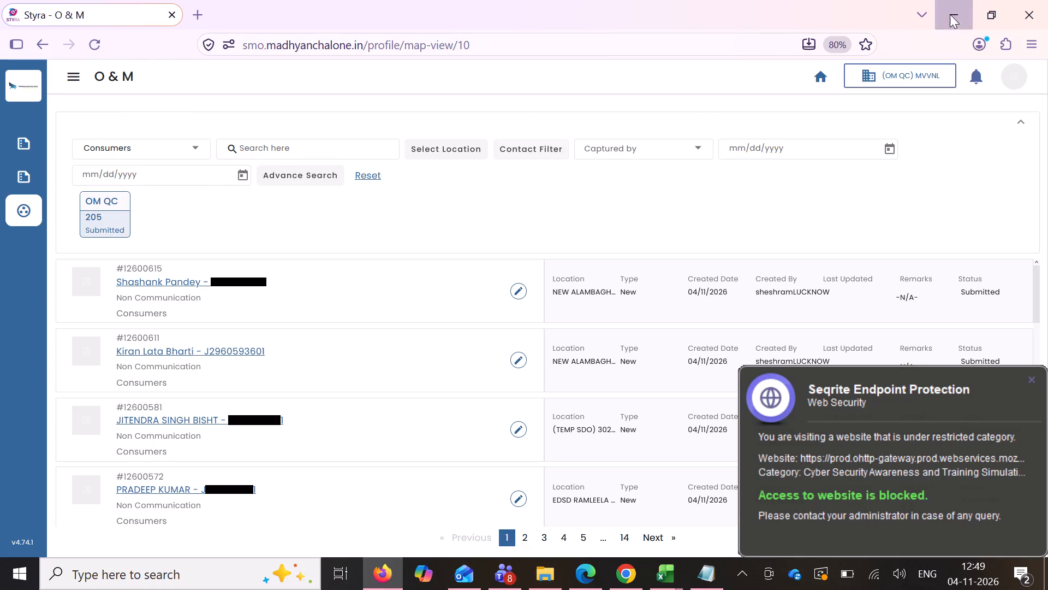
# Back in Edge, open the consumer MI record installed 28-Oct-2026 11:08:19 and examine its old meter final kWh reading photo.
pyautogui.click(59, 487)
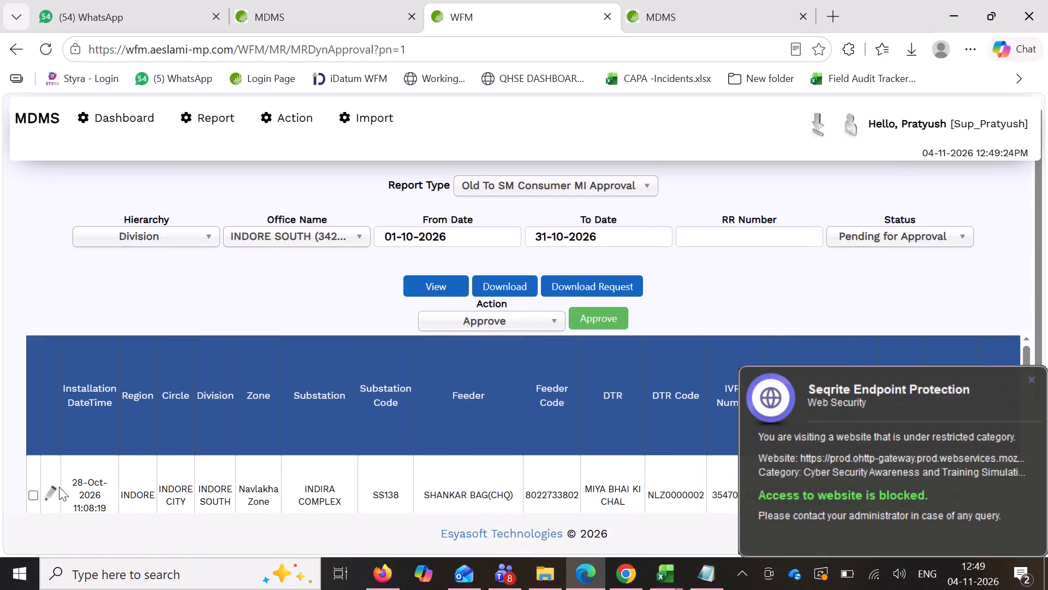
pyautogui.click(53, 488)
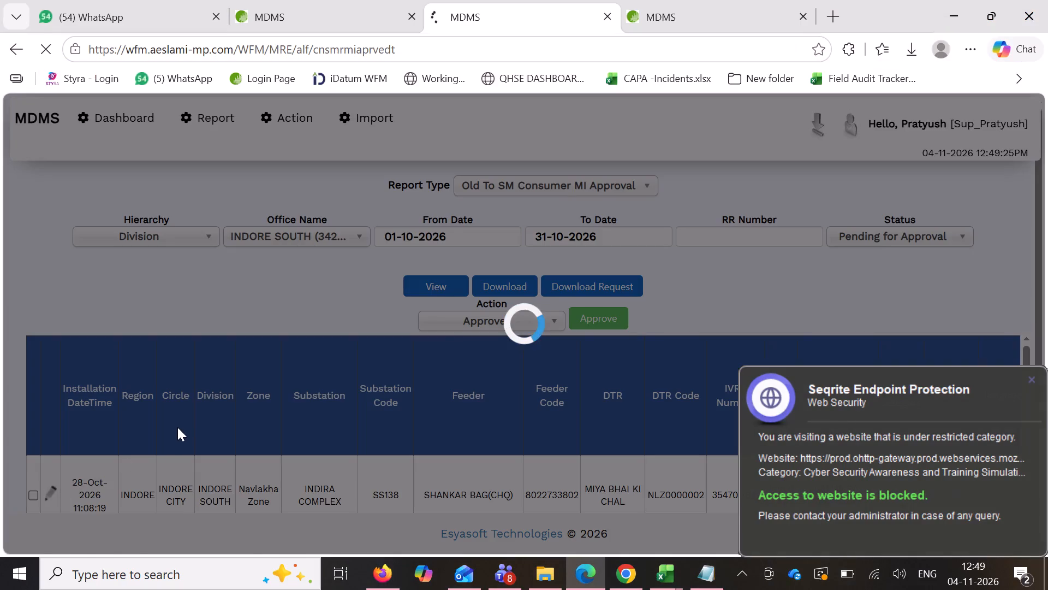
pyautogui.scroll(-2, 428, 390)
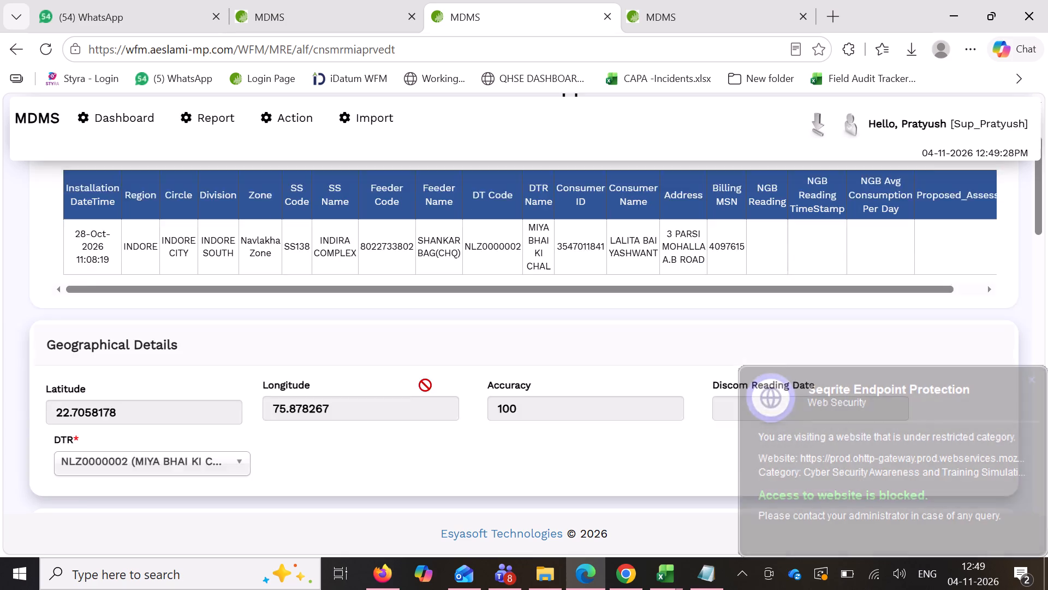
pyautogui.scroll(-5, 419, 380)
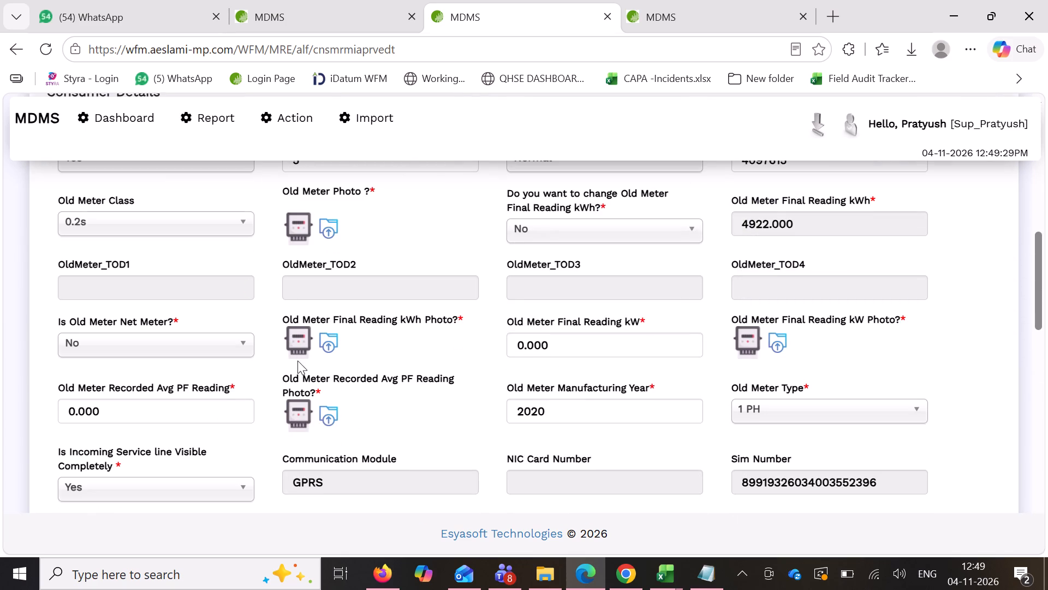
pyautogui.click(296, 347)
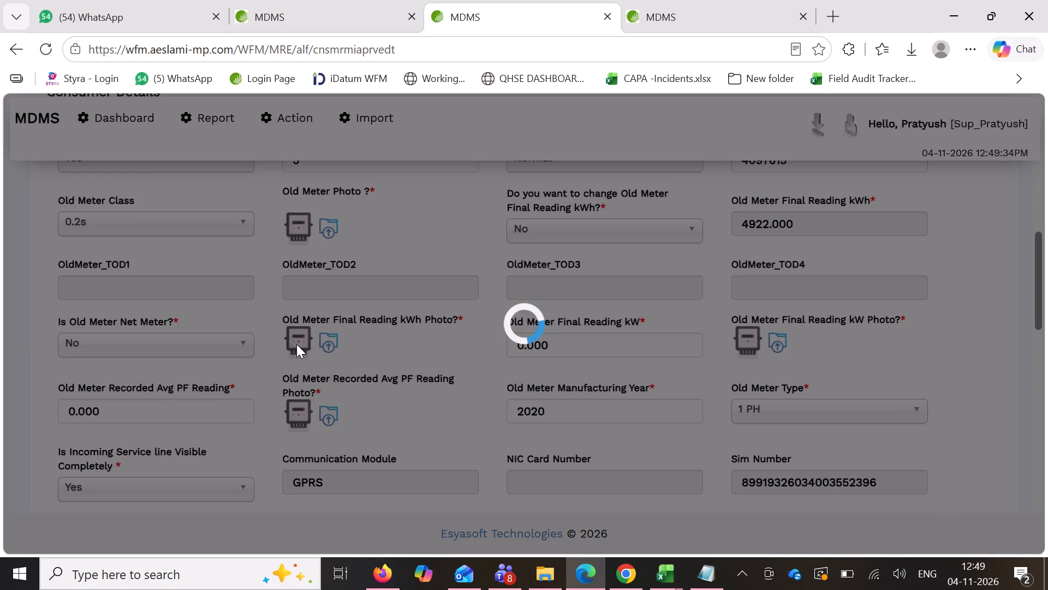
pyautogui.scroll(1, 297, 344)
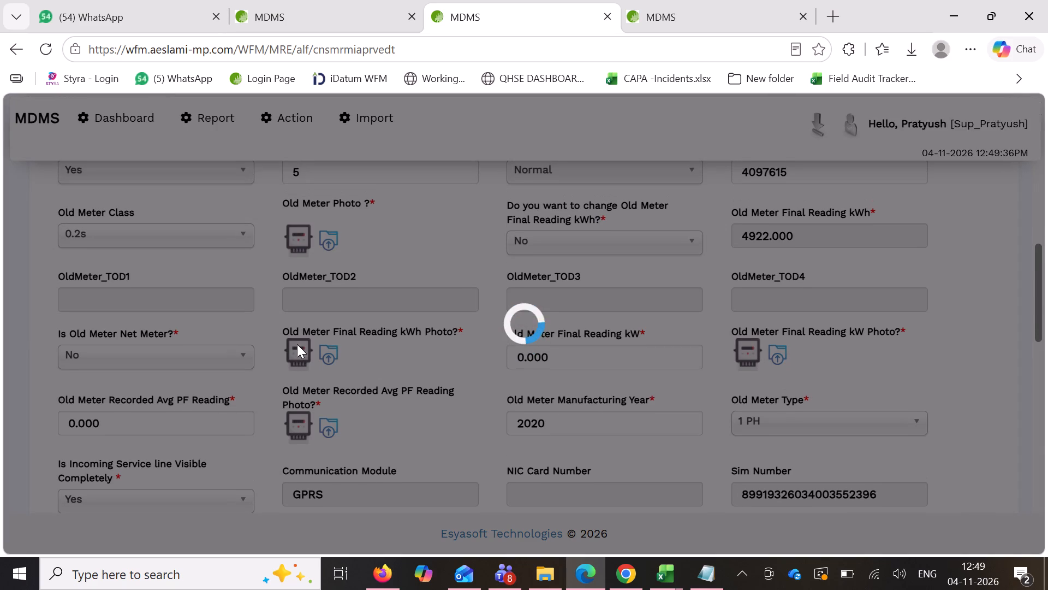
pyautogui.scroll(1, 297, 344)
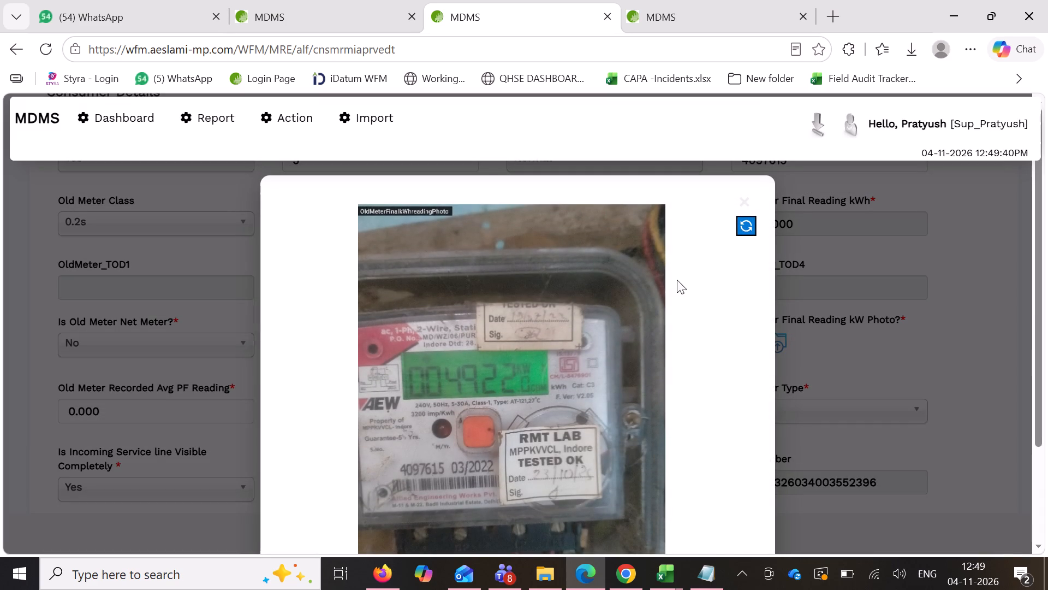
pyautogui.click(746, 198)
# Examine the new meter's initial kWh reading photo in the New Meter Details section and close it.
pyautogui.scroll(-5, 430, 395)
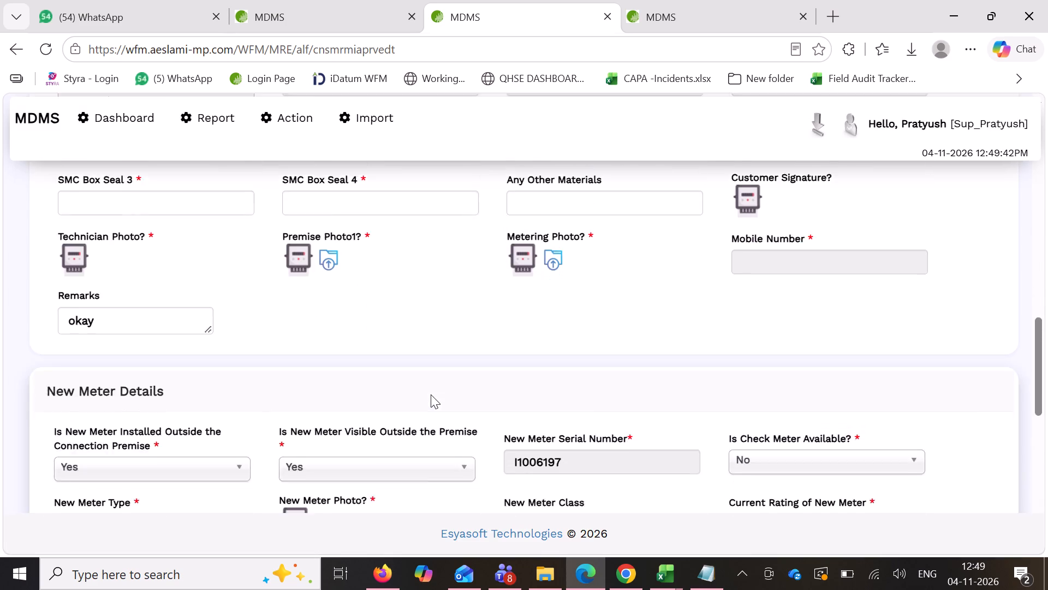
pyautogui.scroll(-5, 431, 394)
pyautogui.scroll(2, 433, 391)
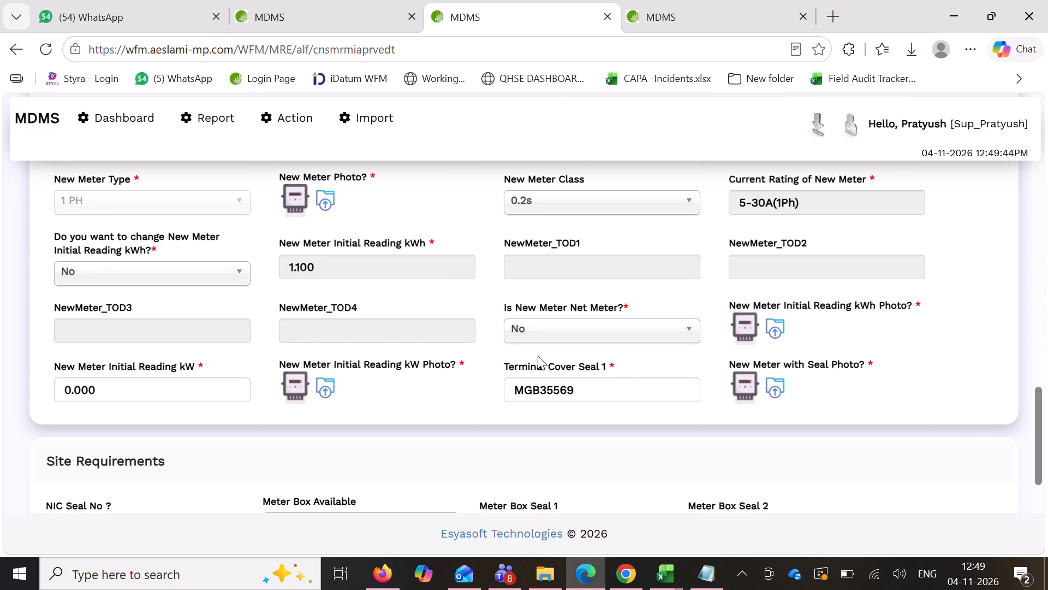
pyautogui.click(748, 321)
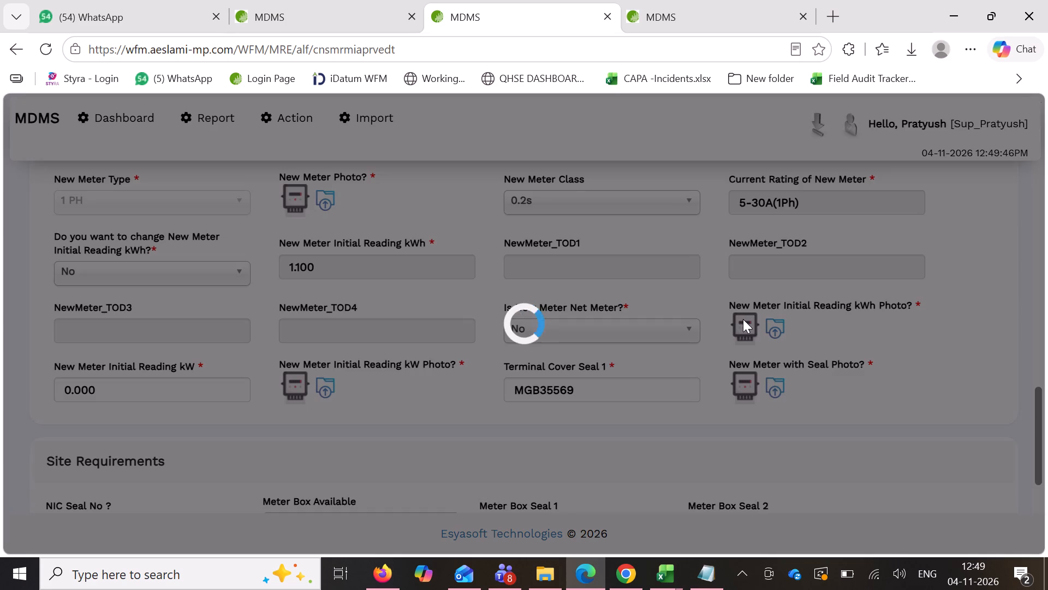
pyautogui.scroll(4, 712, 320)
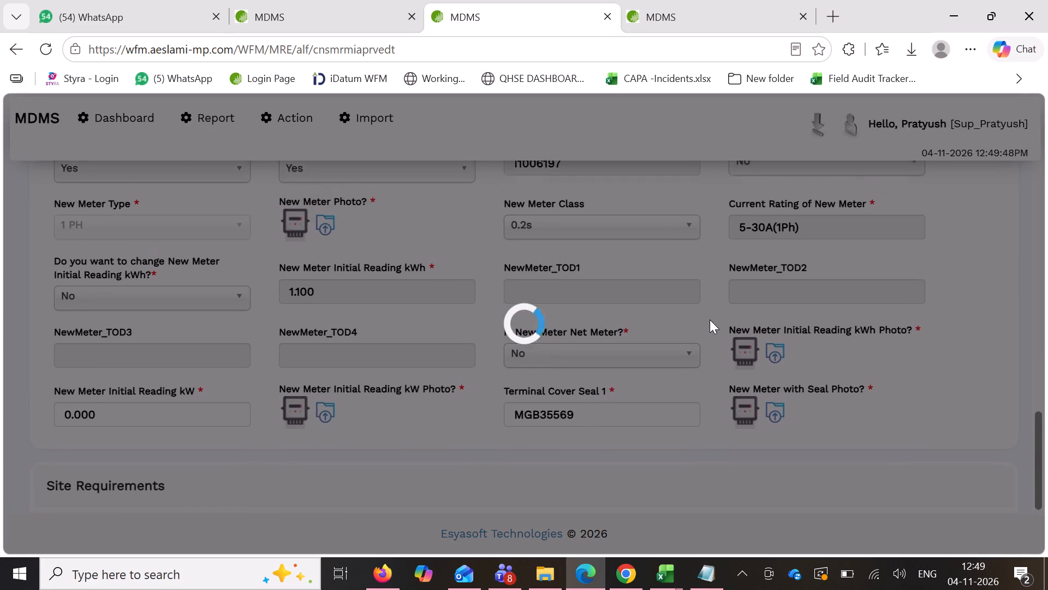
pyautogui.scroll(2, 710, 320)
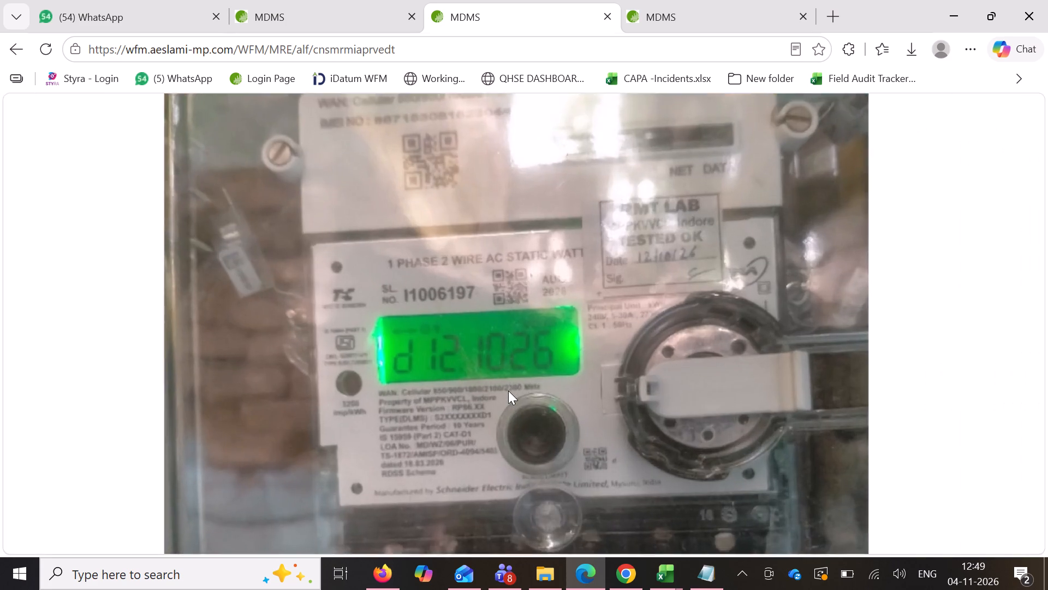
pyautogui.click(741, 199)
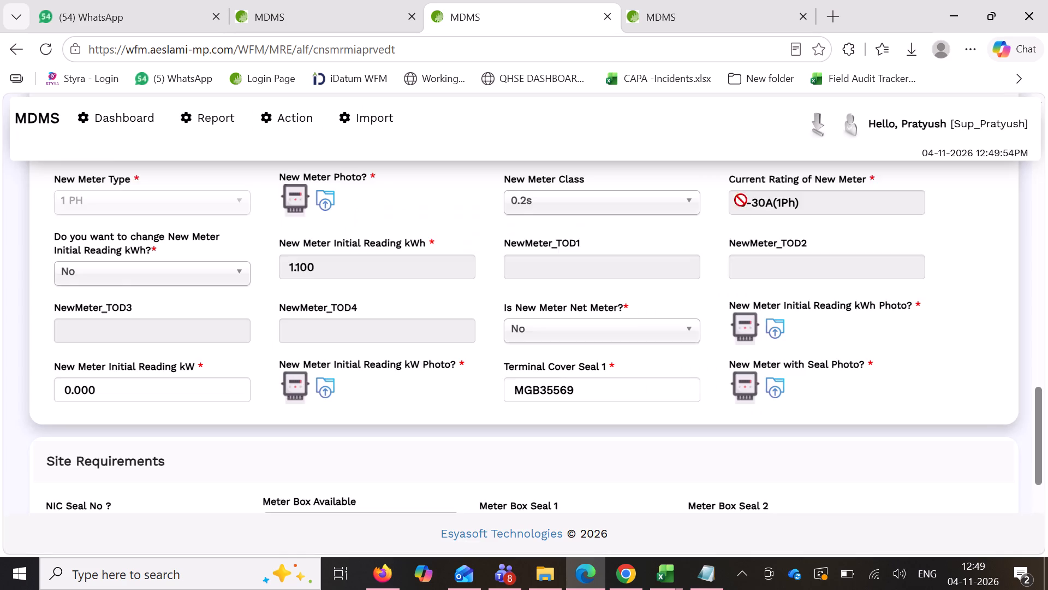
# Approve the consumer MI record installed 28-Oct-2026 11:08:19 with the remark "ok".
pyautogui.scroll(-4, 561, 363)
pyautogui.rightClick(462, 424)
pyautogui.moveTo(486, 394); pyautogui.dragTo(404, 390)
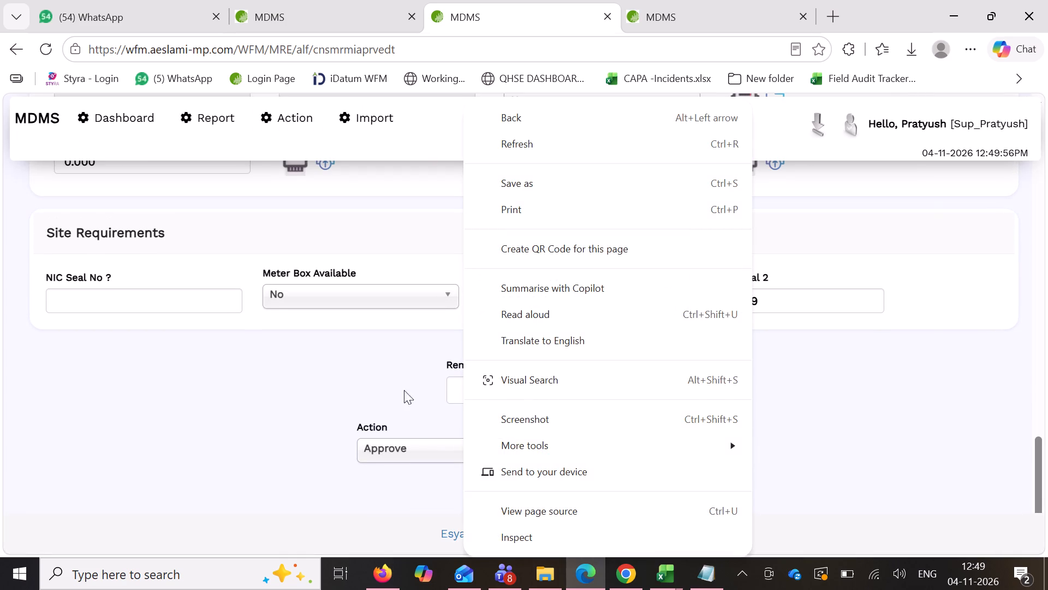
pyautogui.moveTo(404, 390); pyautogui.dragTo(323, 390)
pyautogui.click(367, 380)
pyautogui.click(511, 392)
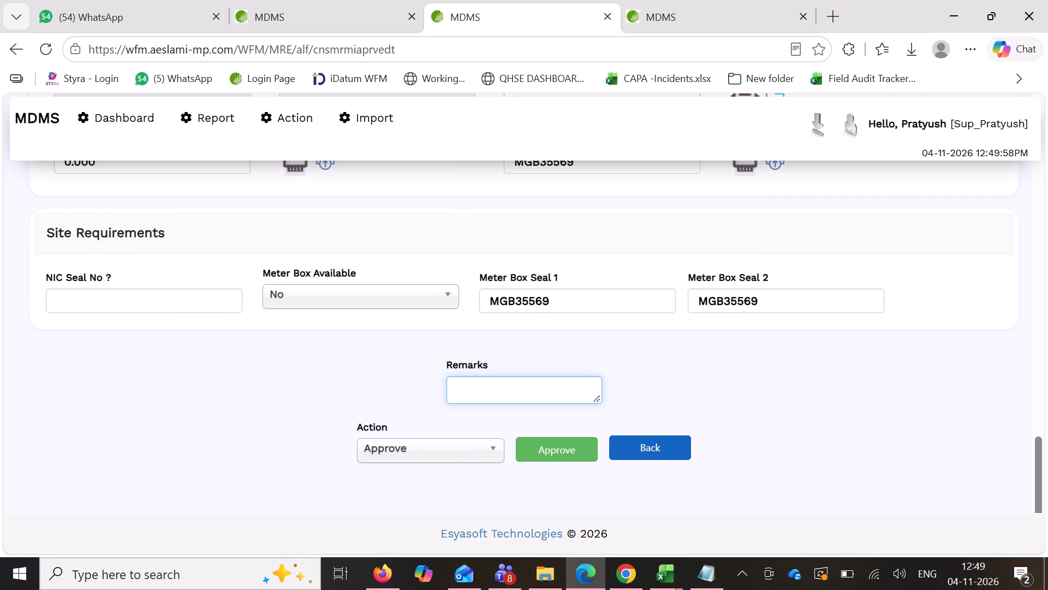
pyautogui.write('ok')
pyautogui.press('Tab')
pyautogui.press('Tab')
pyautogui.press('Tab')
pyautogui.press('Tab')
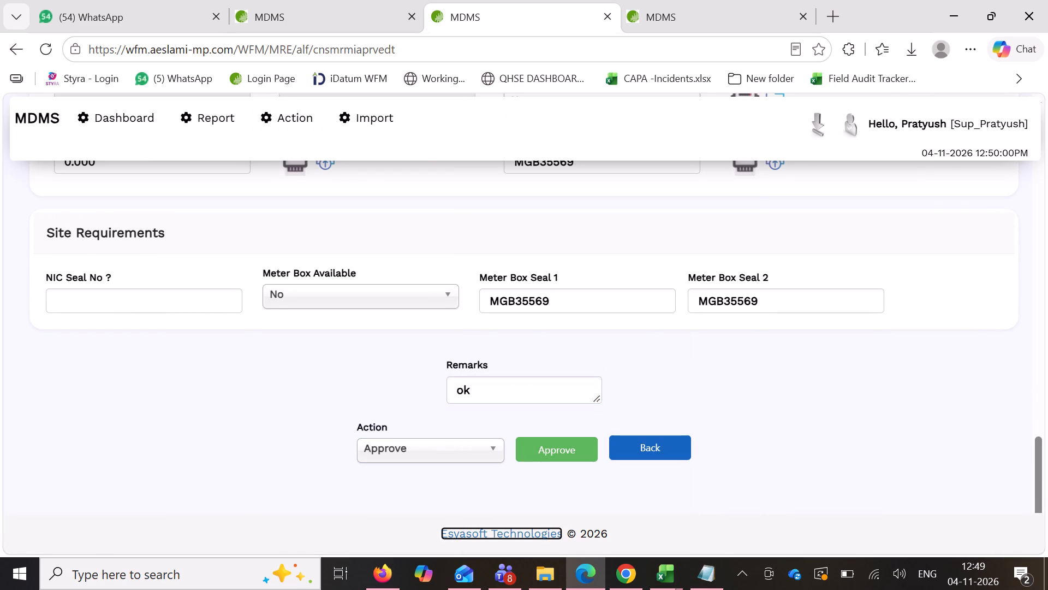
pyautogui.press('Tab')
pyautogui.press('Tab')
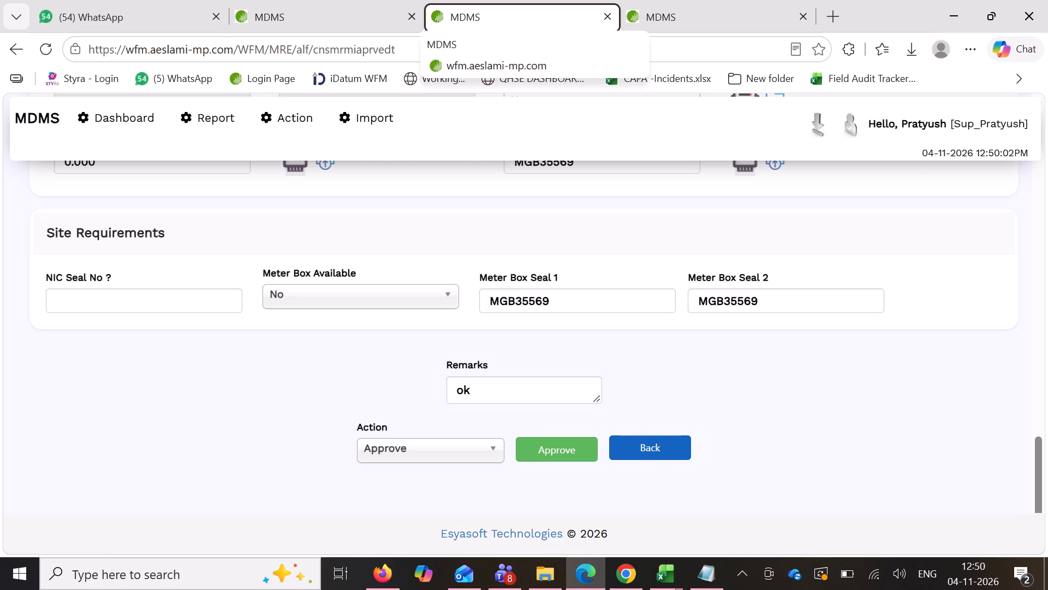
pyautogui.click(564, 450)
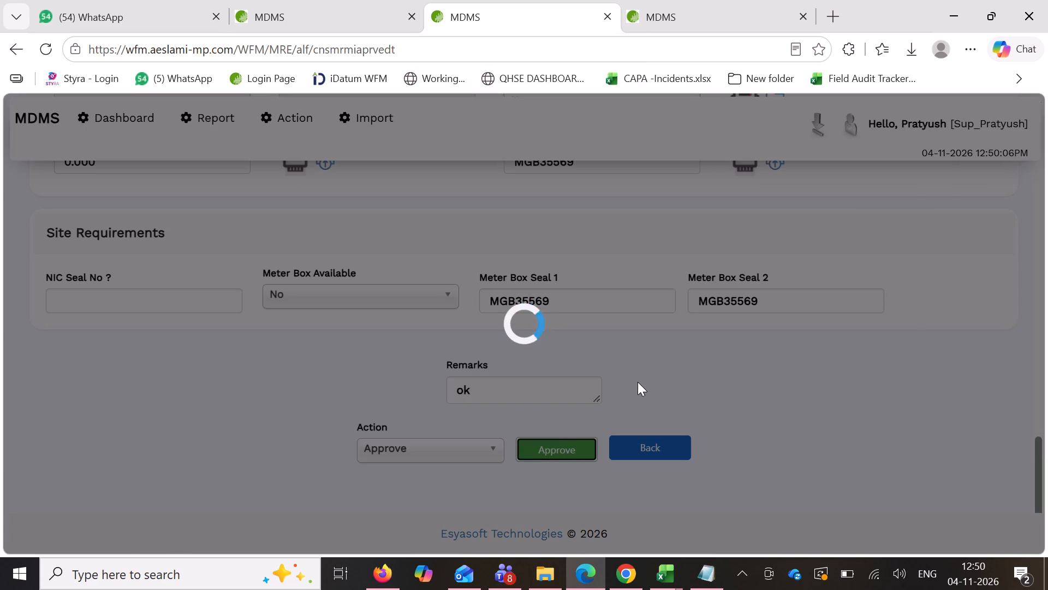
pyautogui.press('Return')
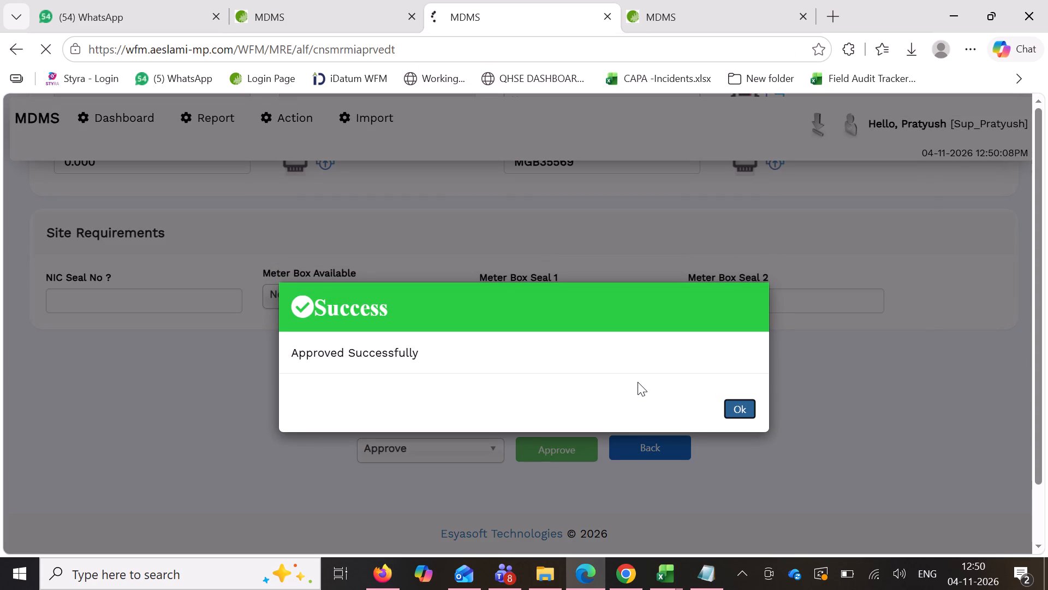
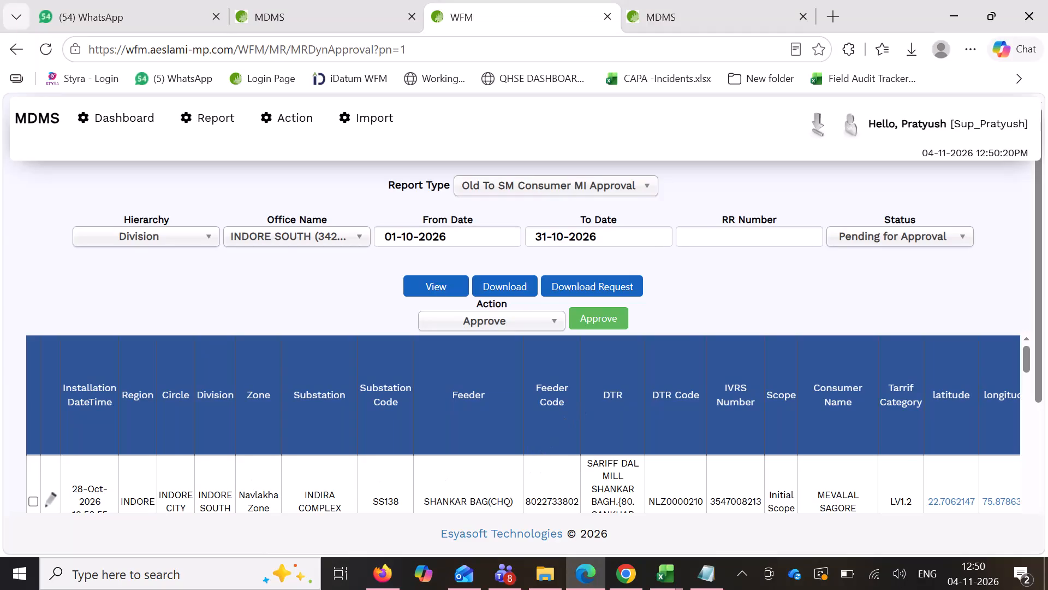
# Open the pending consumer MI record installed 28-Oct-2026 10:53:55 for approval review.
pyautogui.click(50, 496)
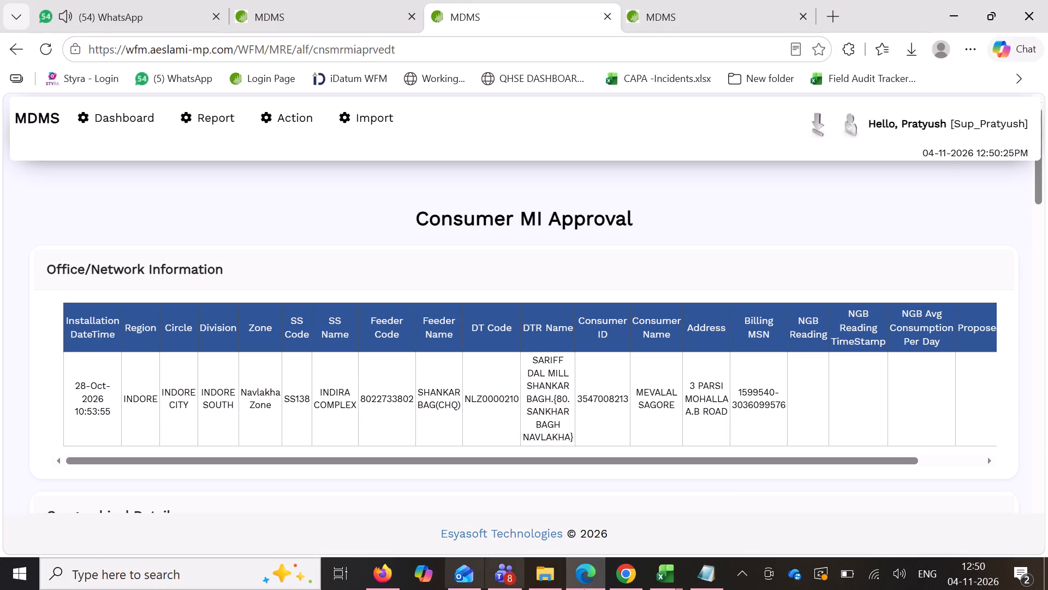
# Switch to Chrome and export the QHSE Audit Report for Uttar Pradesh (MVVNL) in CSV format.
pyautogui.click(630, 583)
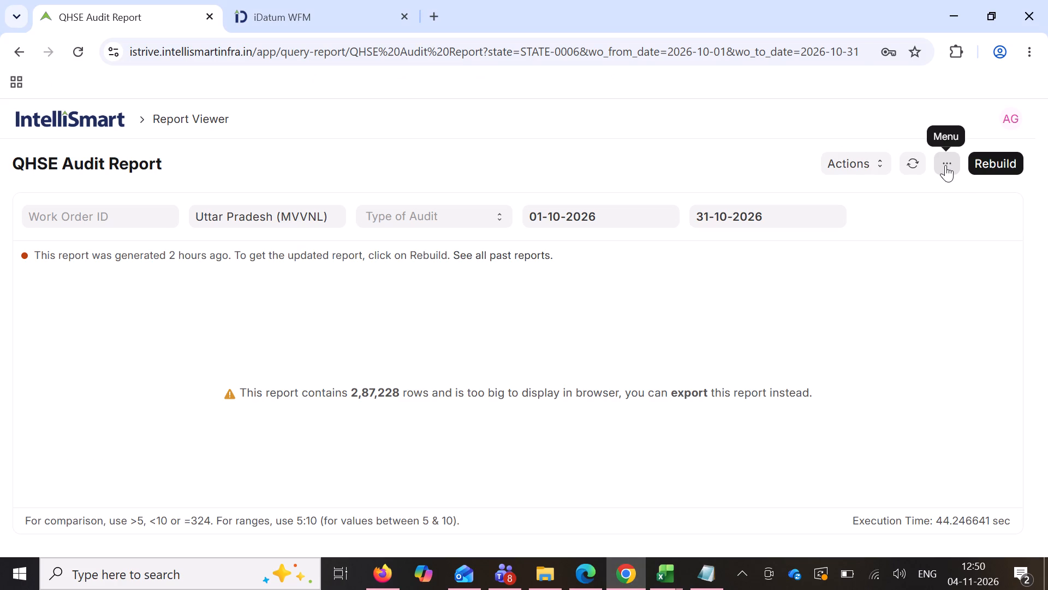
pyautogui.click(942, 168)
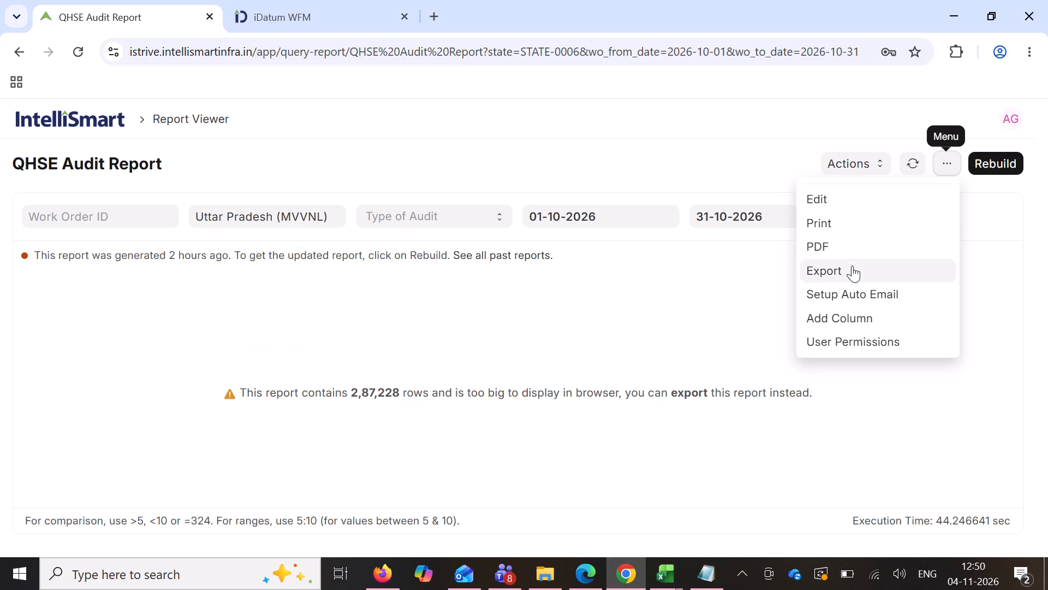
pyautogui.click(849, 267)
pyautogui.click(630, 238)
pyautogui.click(632, 225)
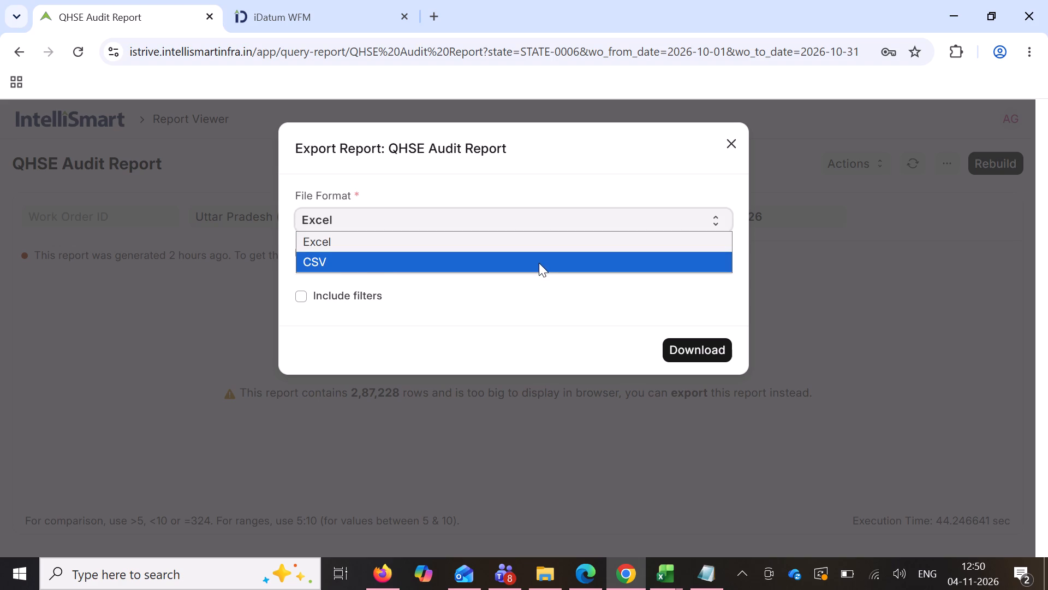
pyautogui.click(539, 262)
pyautogui.click(687, 368)
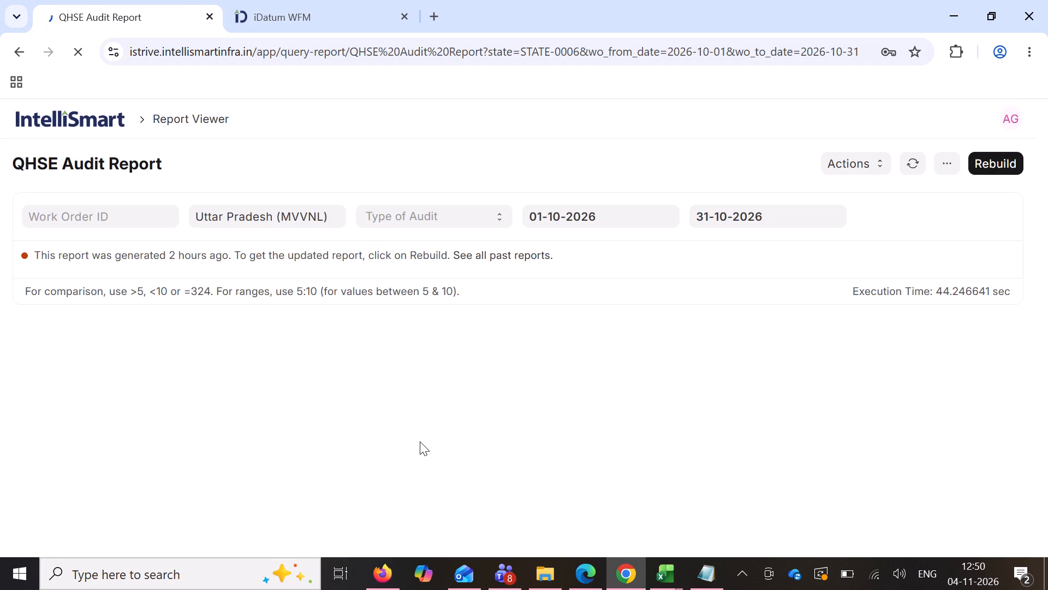
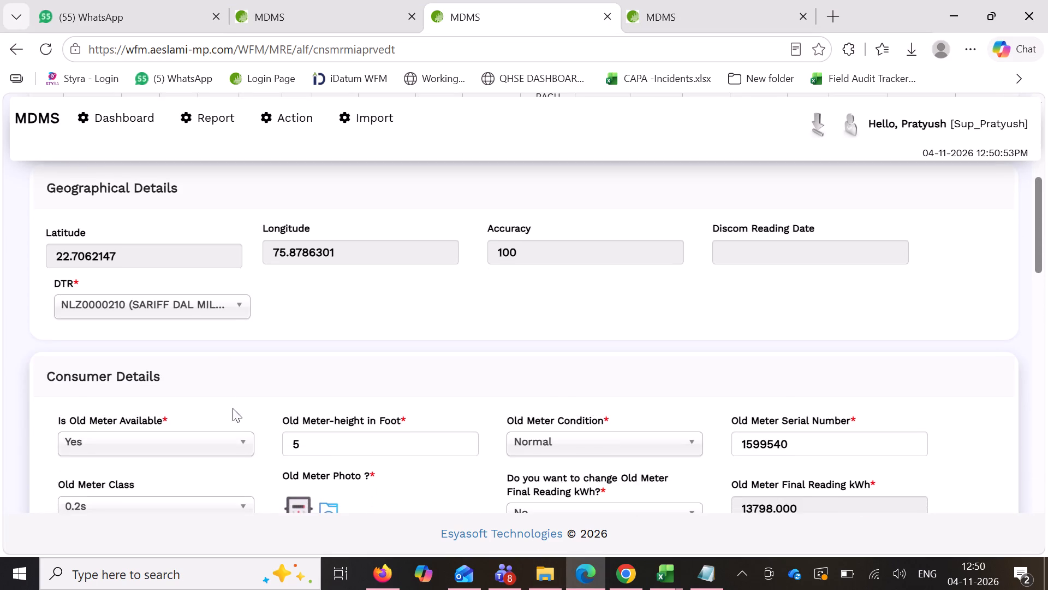
# Examine the old meter's final kWh reading photo in the Consumer Details section of the open MI record and close it.
pyautogui.scroll(-2, 277, 388)
pyautogui.click(306, 461)
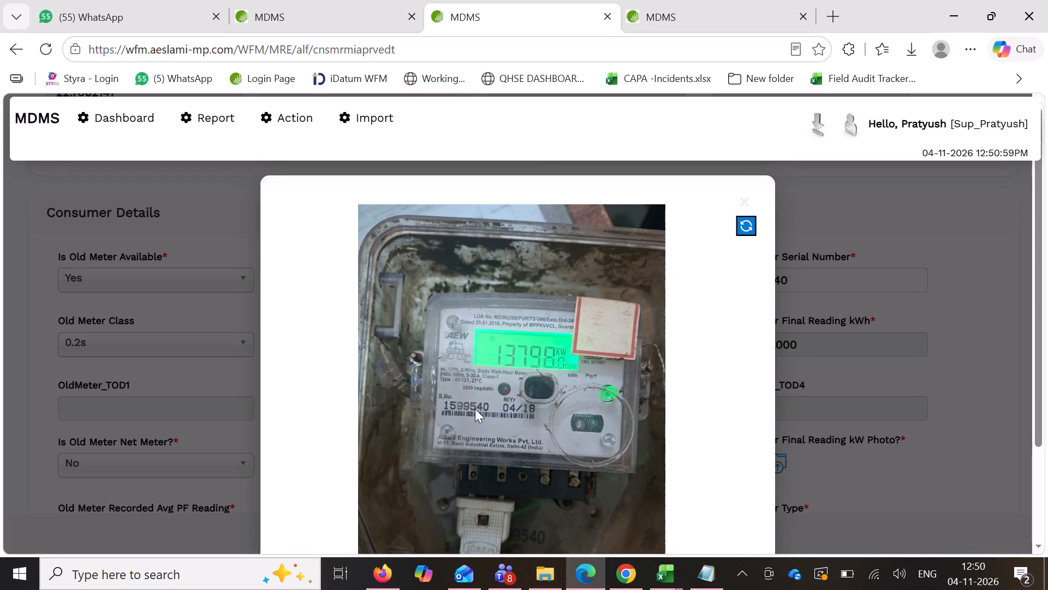
pyautogui.click(743, 204)
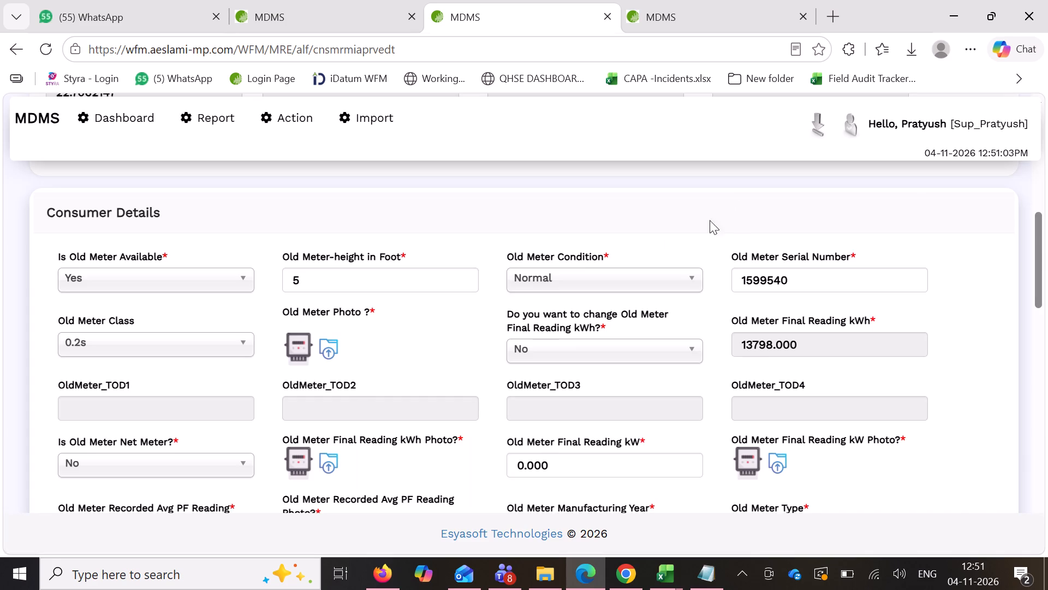
pyautogui.scroll(-9, 473, 336)
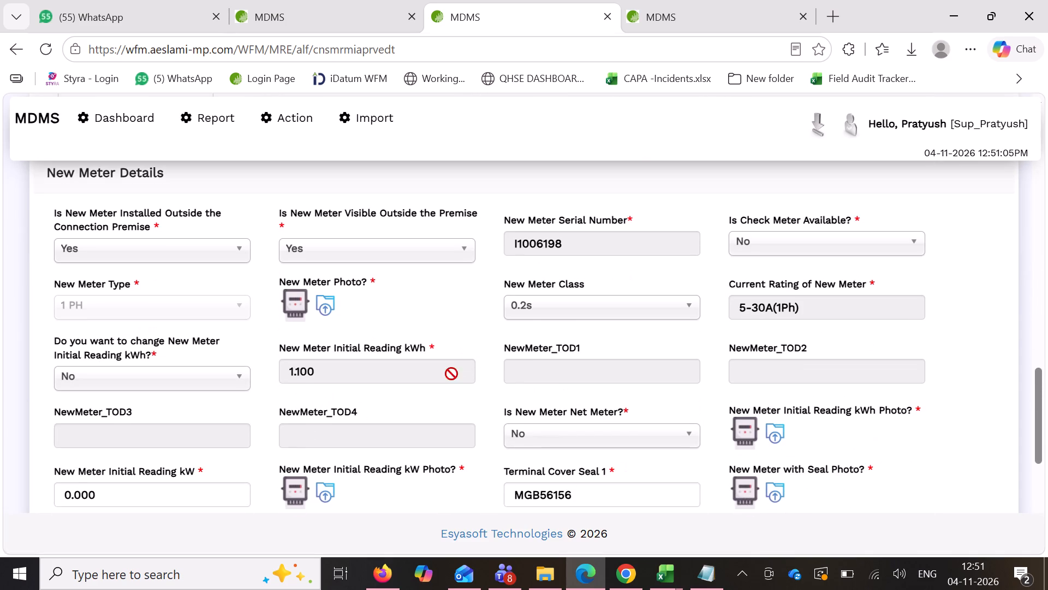
pyautogui.scroll(-1, 398, 442)
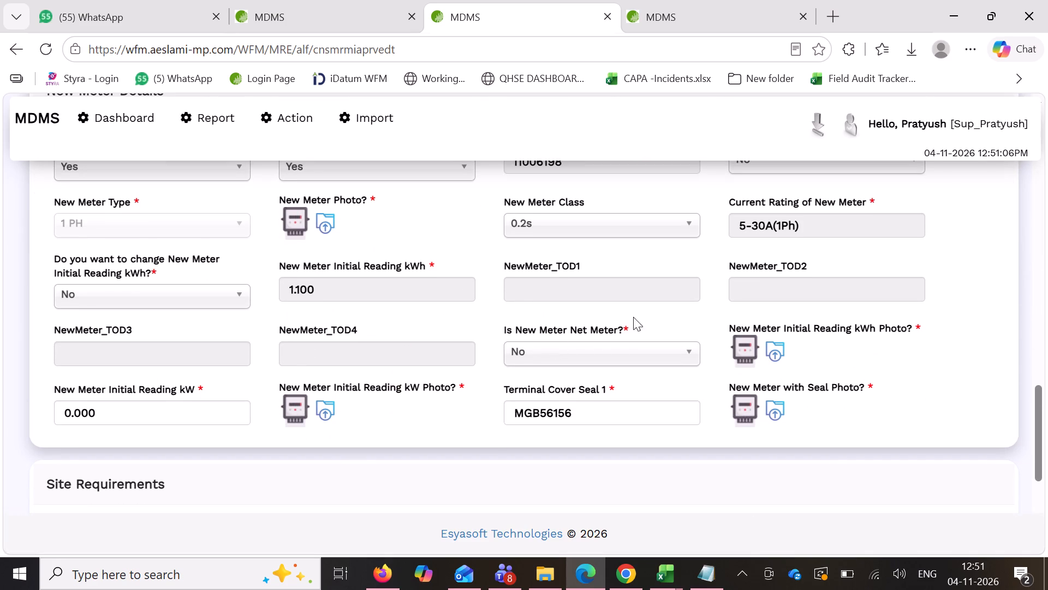
pyautogui.scroll(1, 669, 338)
pyautogui.click(736, 430)
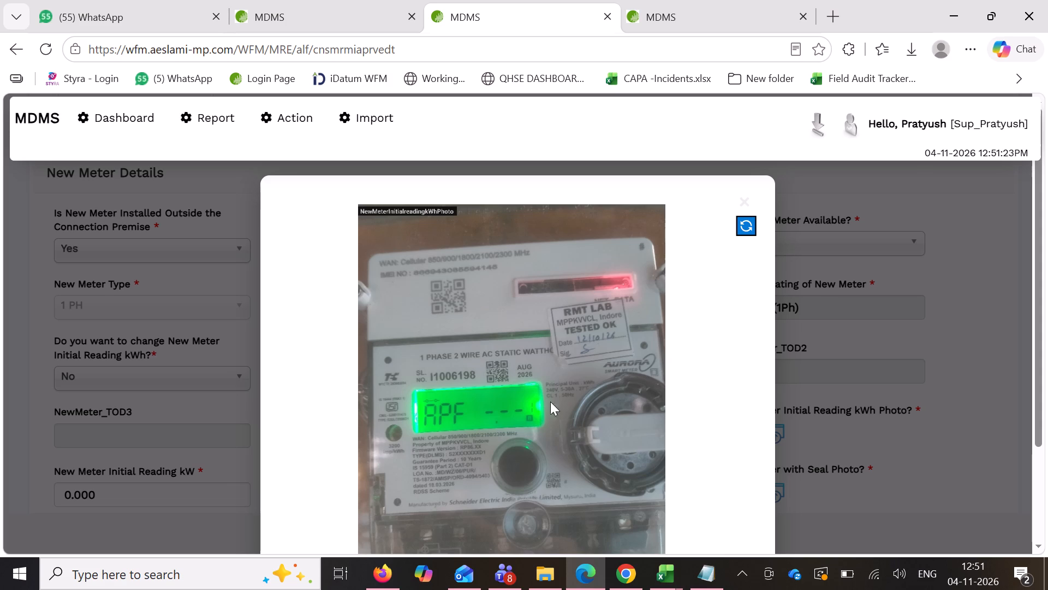
pyautogui.click(747, 200)
pyautogui.scroll(-3, 597, 325)
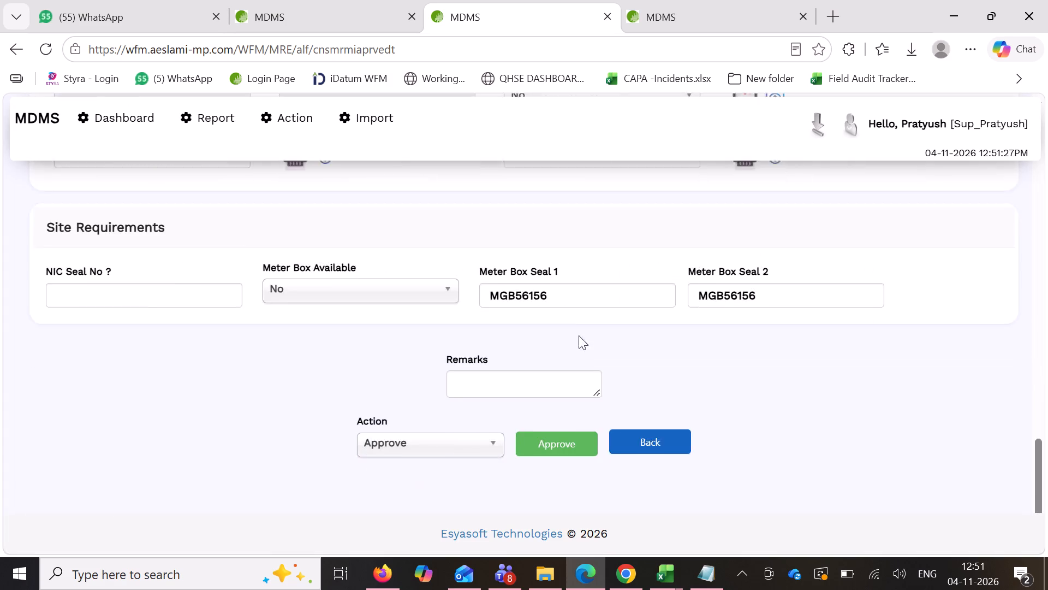
pyautogui.scroll(-2, 579, 335)
pyautogui.click(530, 404)
pyautogui.click(530, 403)
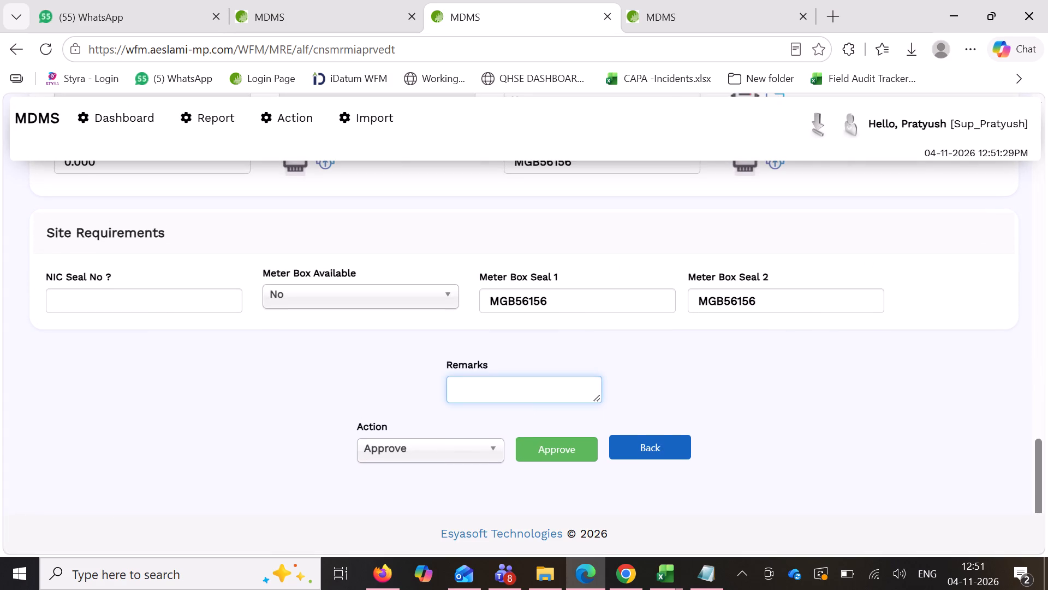
pyautogui.press('o')
pyautogui.press('k')
pyautogui.click(554, 442)
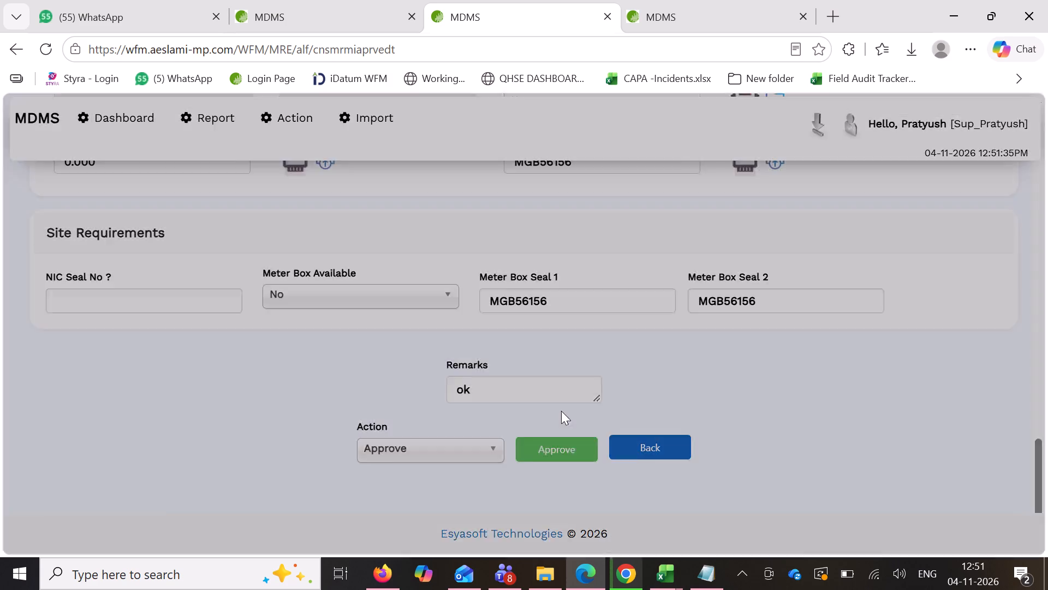
pyautogui.click(740, 405)
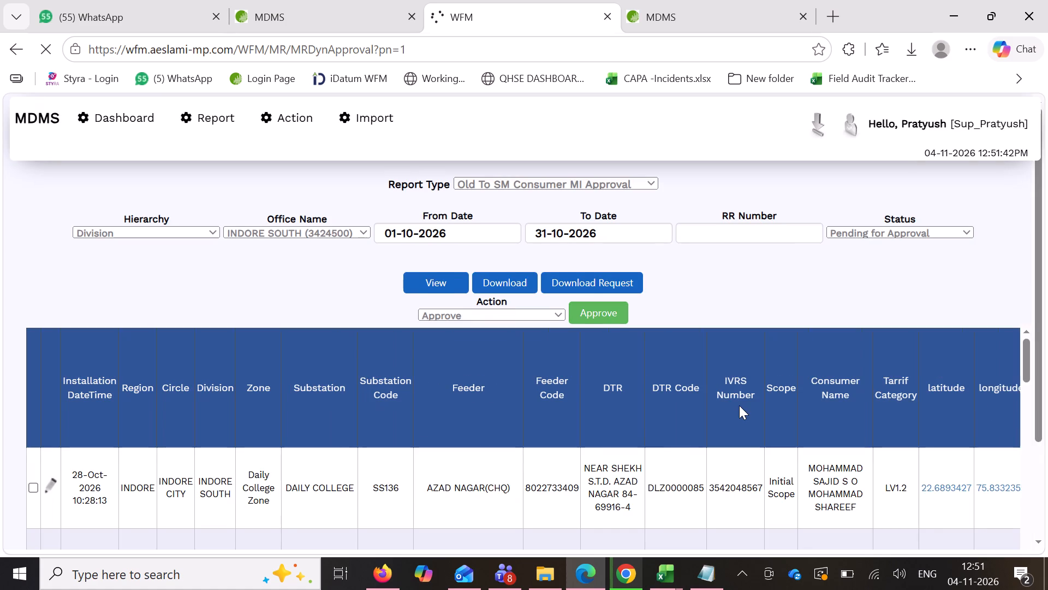
# Open the consumer MI record installed 28-Oct-2026 10:28:13, examine its old meter final kWh reading photo rotated upright, and close the photo.
pyautogui.click(46, 483)
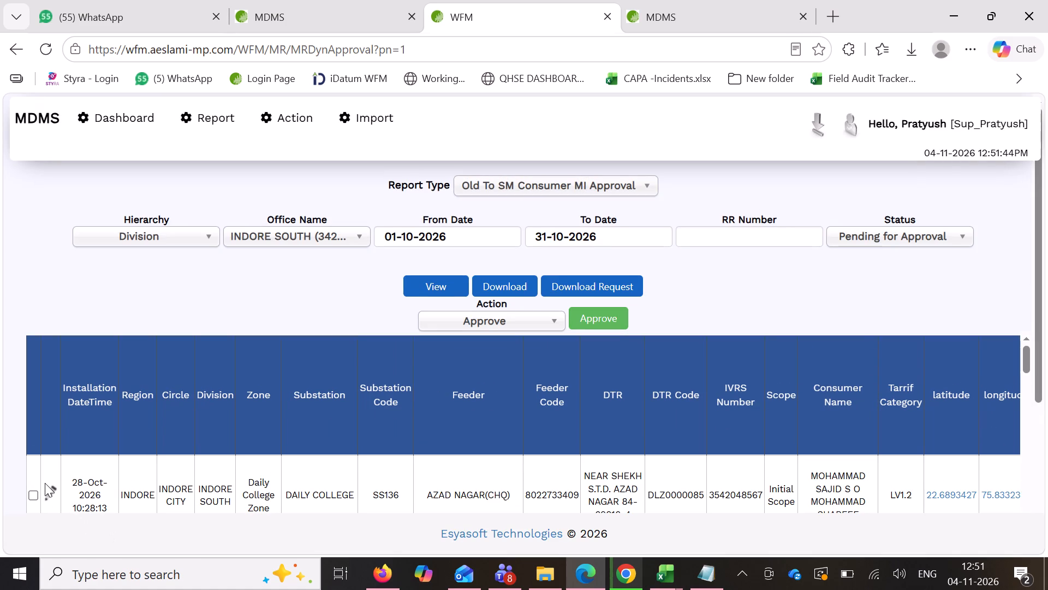
pyautogui.click(47, 485)
pyautogui.click(47, 487)
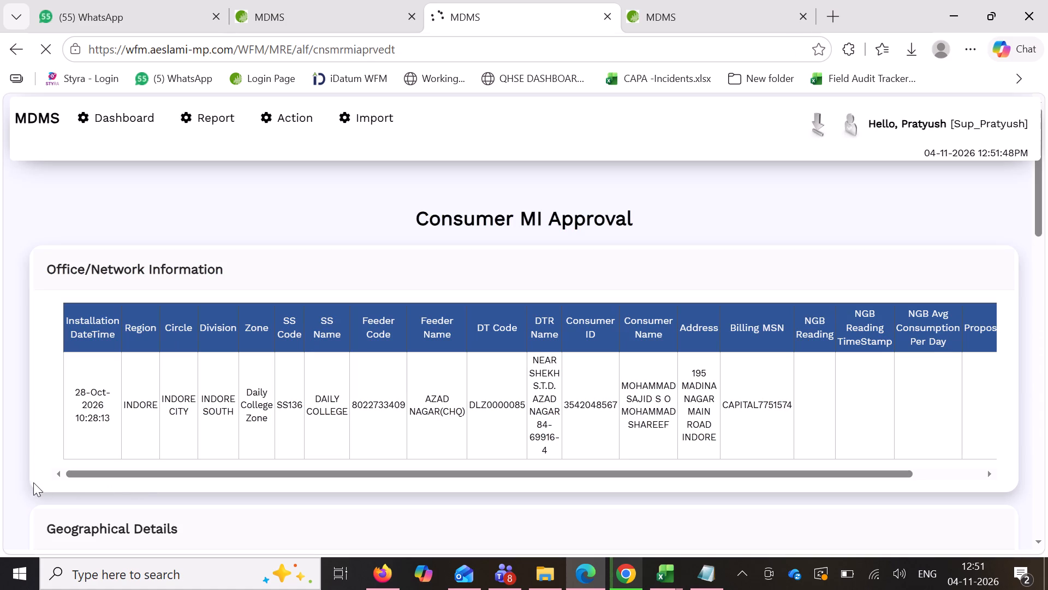
pyautogui.scroll(-2, 62, 384)
pyautogui.scroll(-1, 128, 416)
pyautogui.scroll(-3, 192, 407)
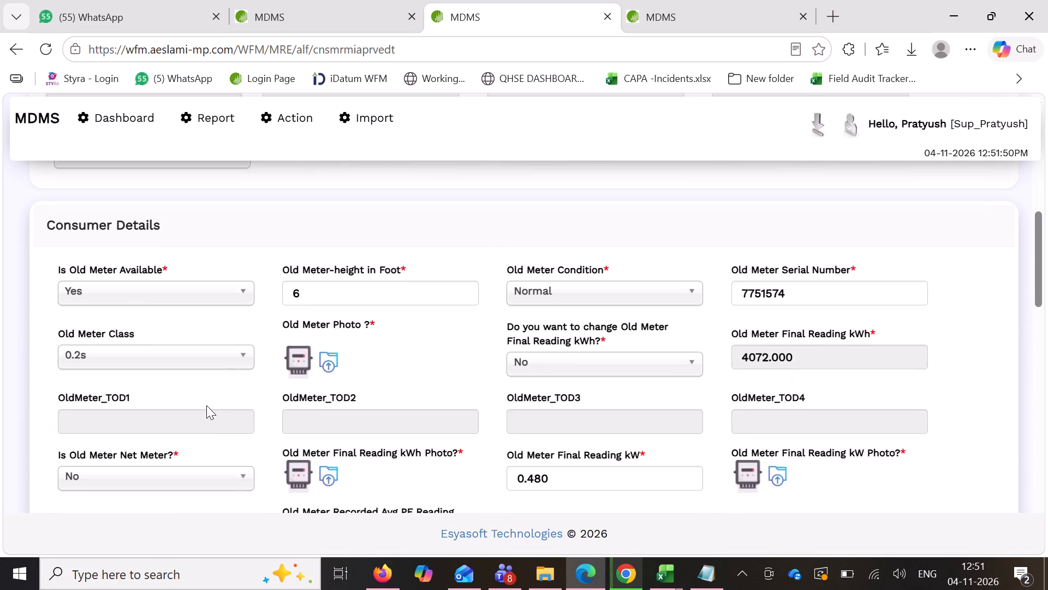
pyautogui.click(294, 475)
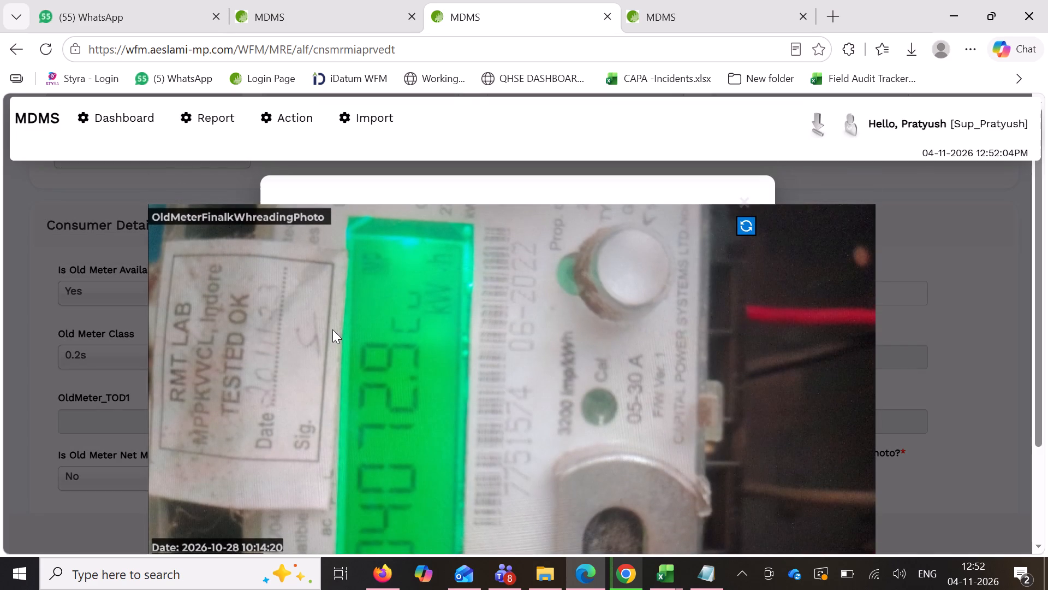
pyautogui.click(744, 223)
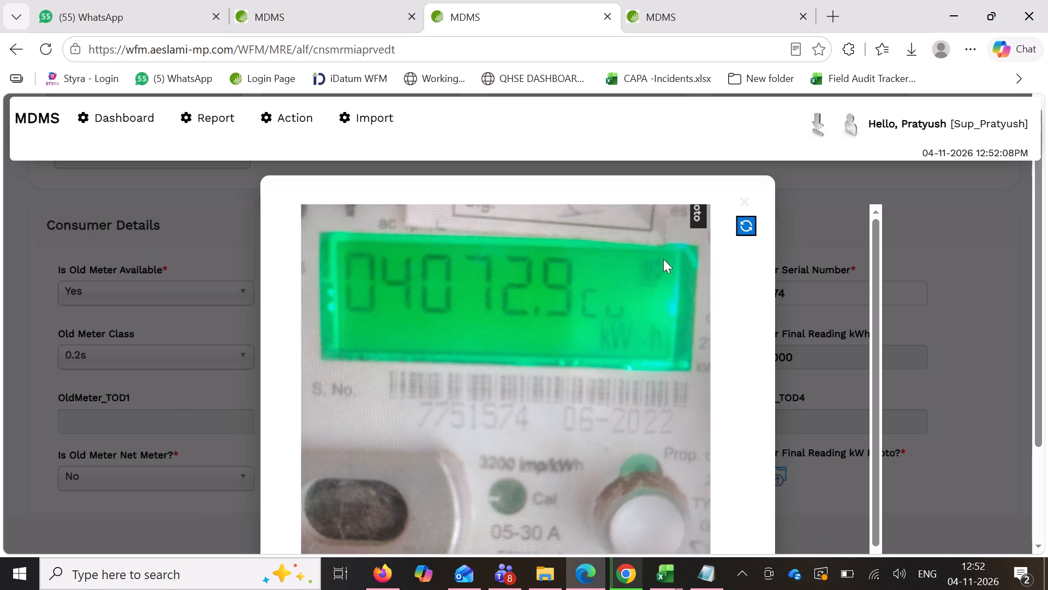
pyautogui.click(743, 203)
# Examine and rotate the new meter's initial kWh reading photo in the New Meter Details section, and close it.
pyautogui.scroll(-3, 391, 368)
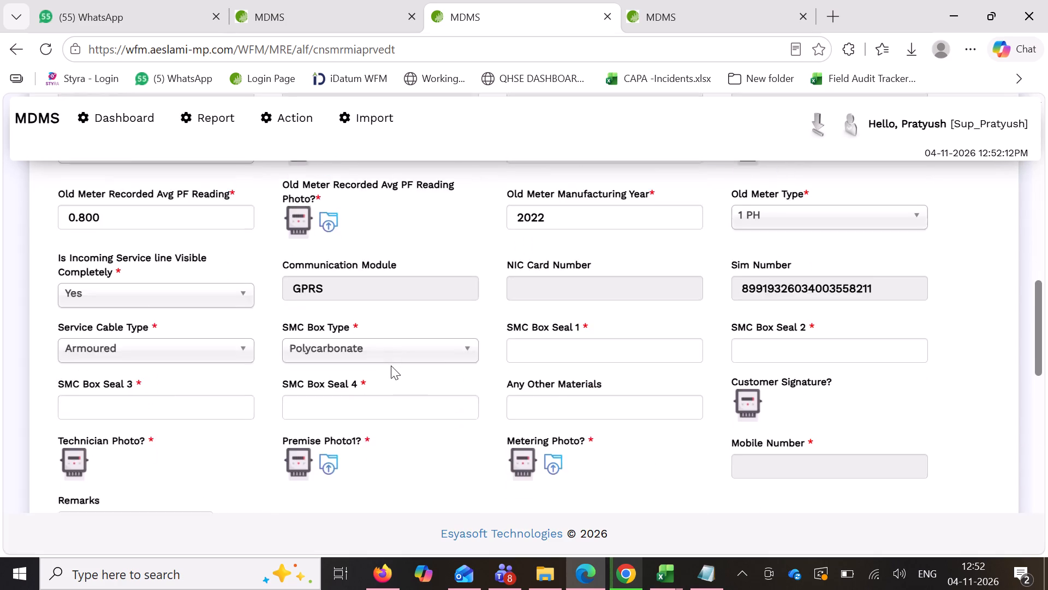
pyautogui.scroll(-6, 391, 365)
pyautogui.scroll(-1, 374, 430)
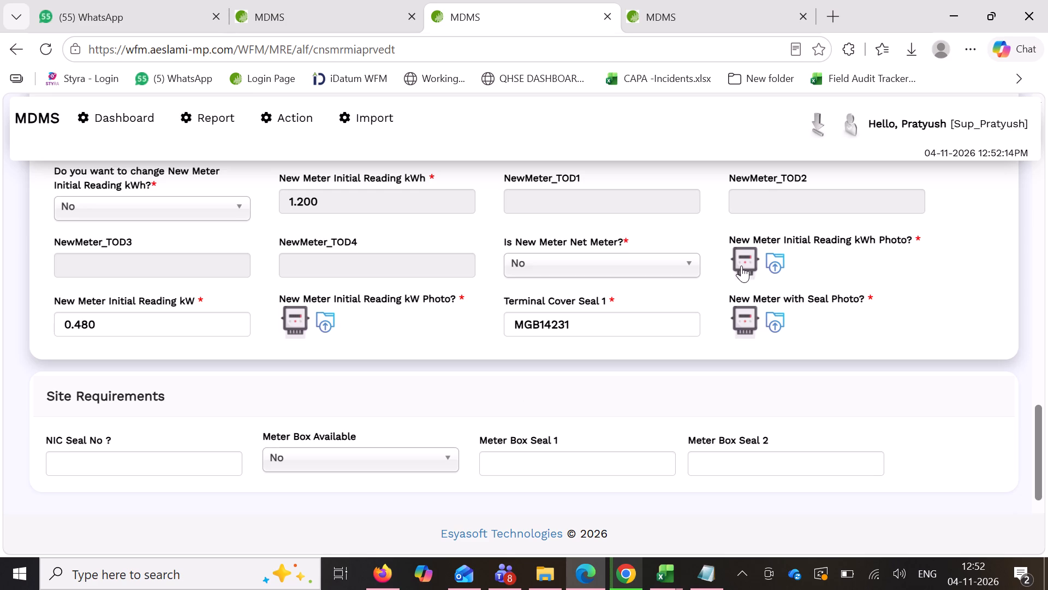
pyautogui.scroll(1, 737, 295)
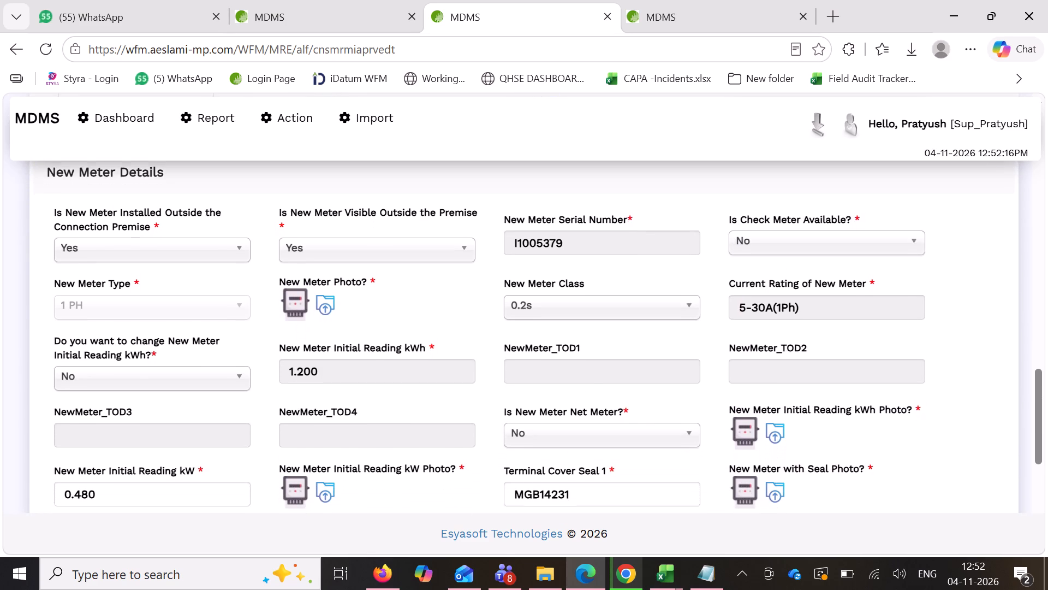
pyautogui.scroll(1, 736, 298)
pyautogui.moveTo(736, 298); pyautogui.dragTo(733, 294)
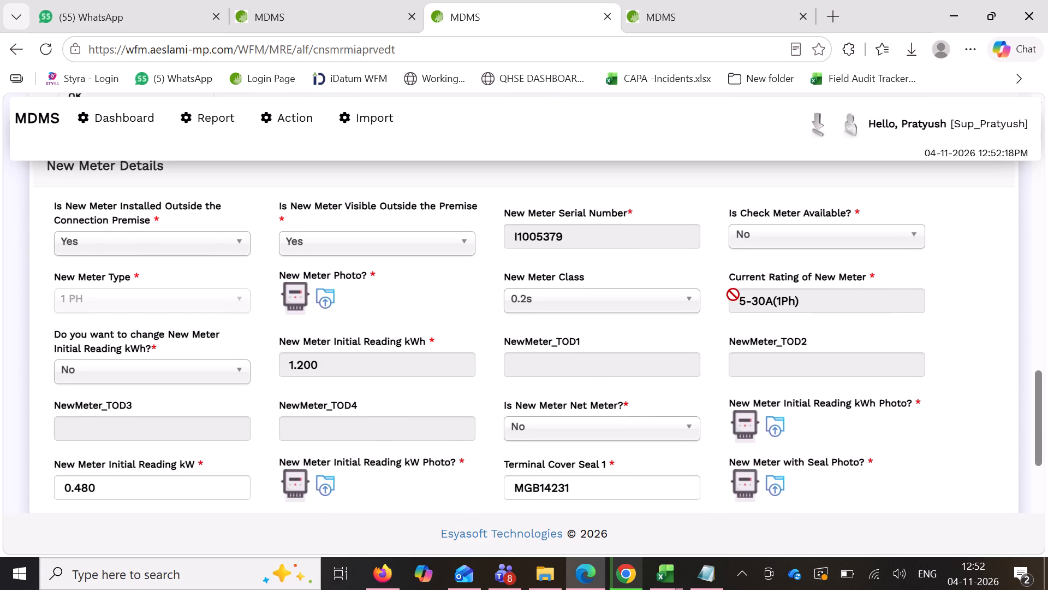
pyautogui.moveTo(733, 294); pyautogui.dragTo(733, 293)
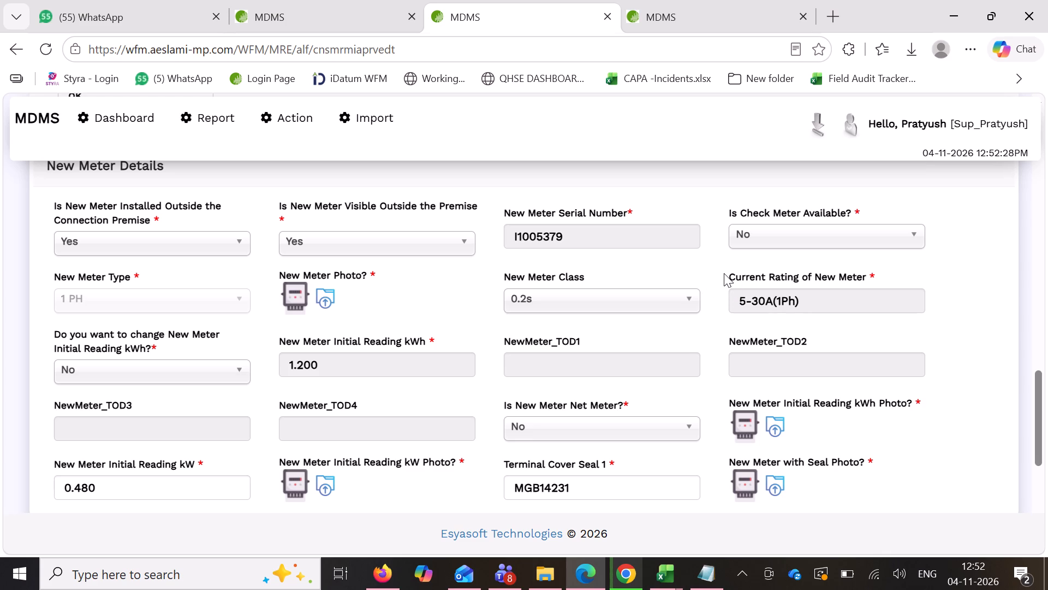
pyautogui.scroll(-6, 610, 378)
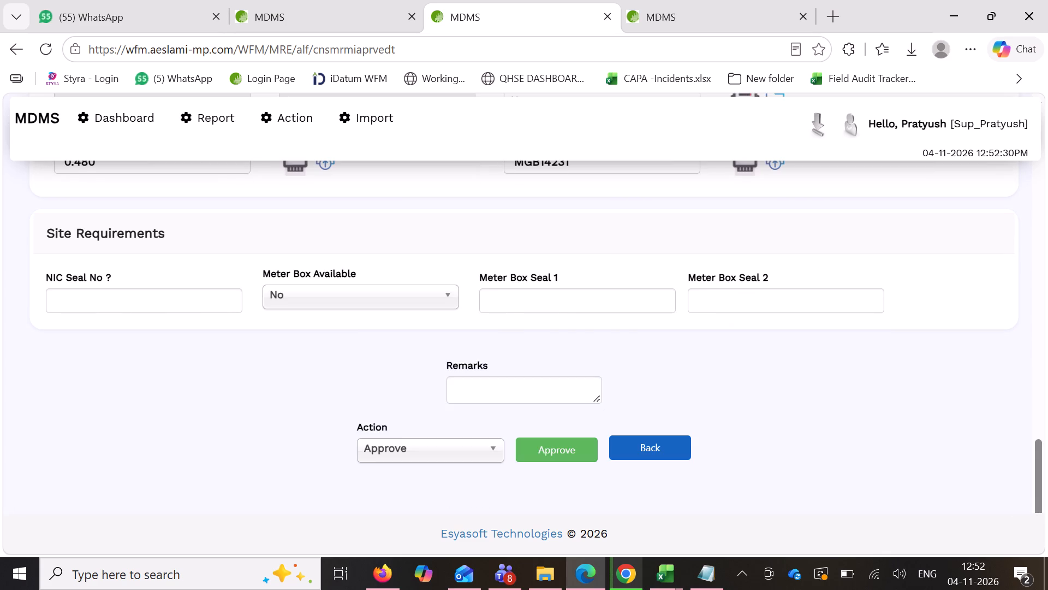
pyautogui.scroll(4, 548, 374)
pyautogui.click(744, 427)
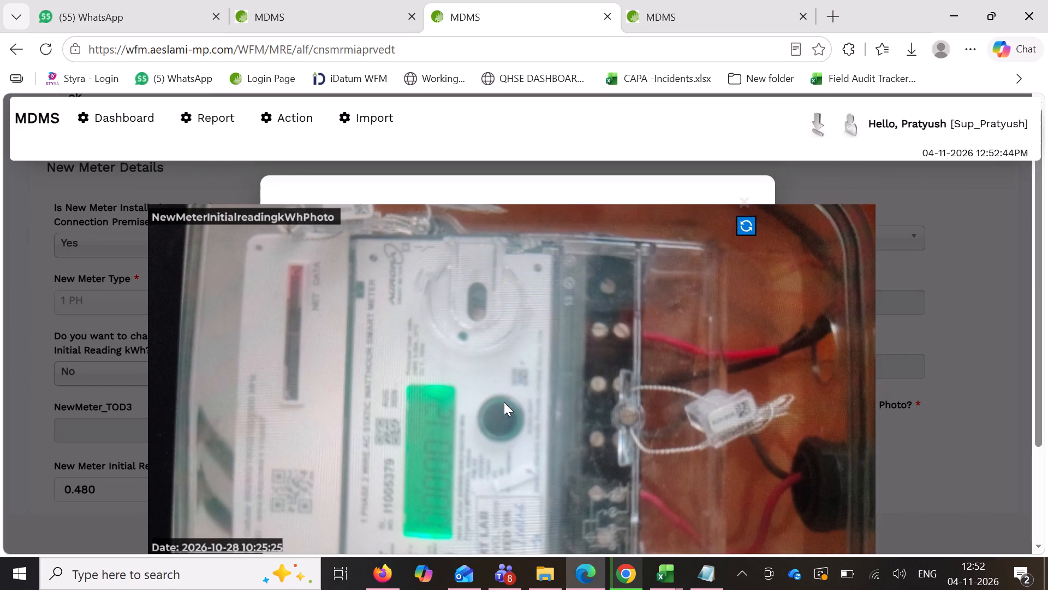
pyautogui.click(743, 223)
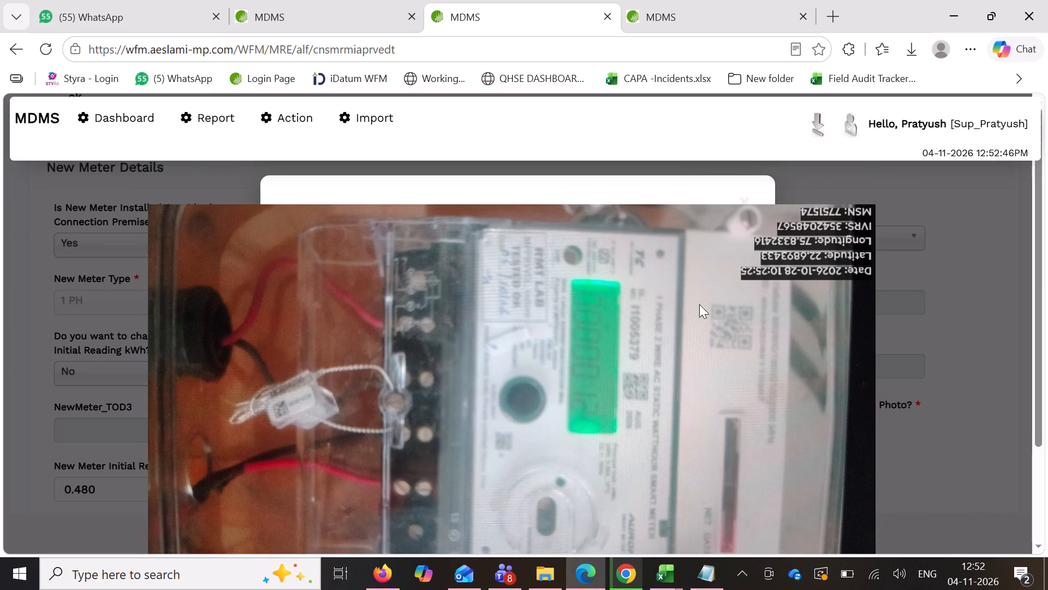
pyautogui.moveTo(689, 371); pyautogui.dragTo(682, 362)
pyautogui.moveTo(682, 362); pyautogui.dragTo(681, 361)
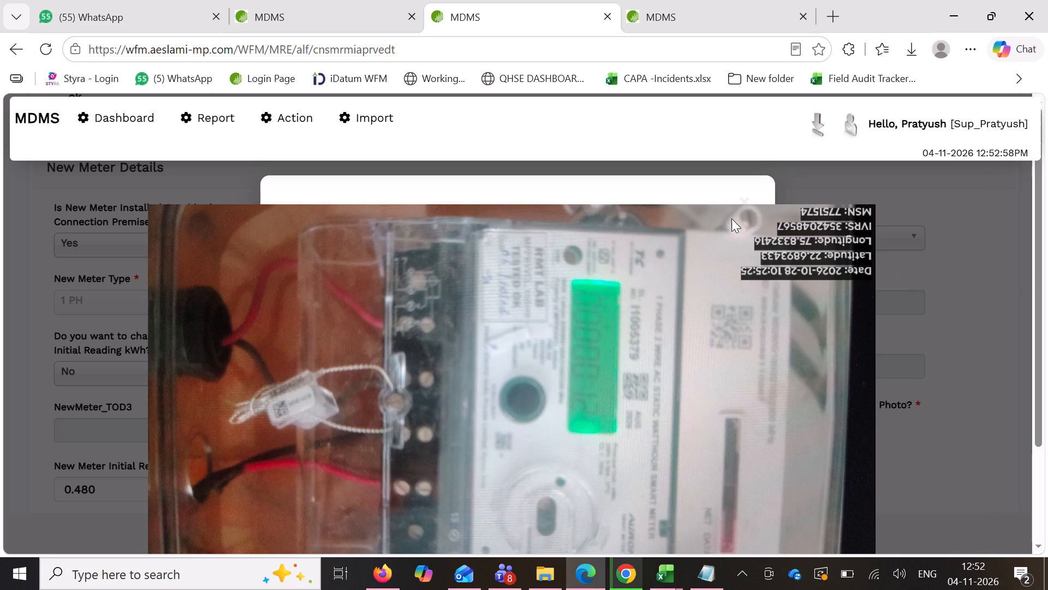
pyautogui.click(746, 195)
# Approve the consumer MI record installed 28-Oct-2026 10:28:13 with the remark "ok".
pyautogui.scroll(-7, 678, 328)
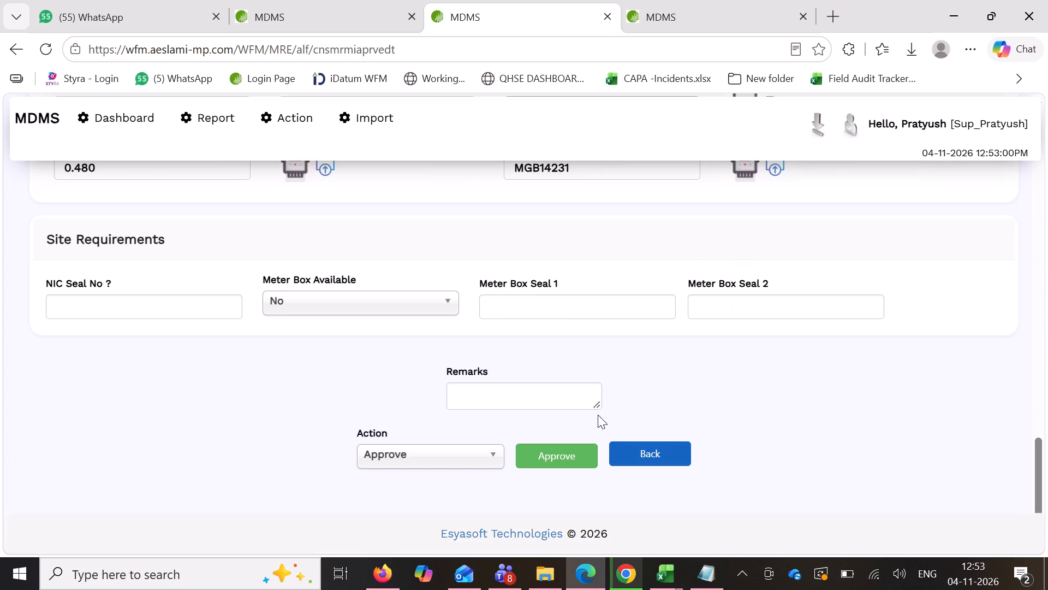
pyautogui.click(573, 394)
pyautogui.press('o')
pyautogui.press('k')
pyautogui.click(582, 447)
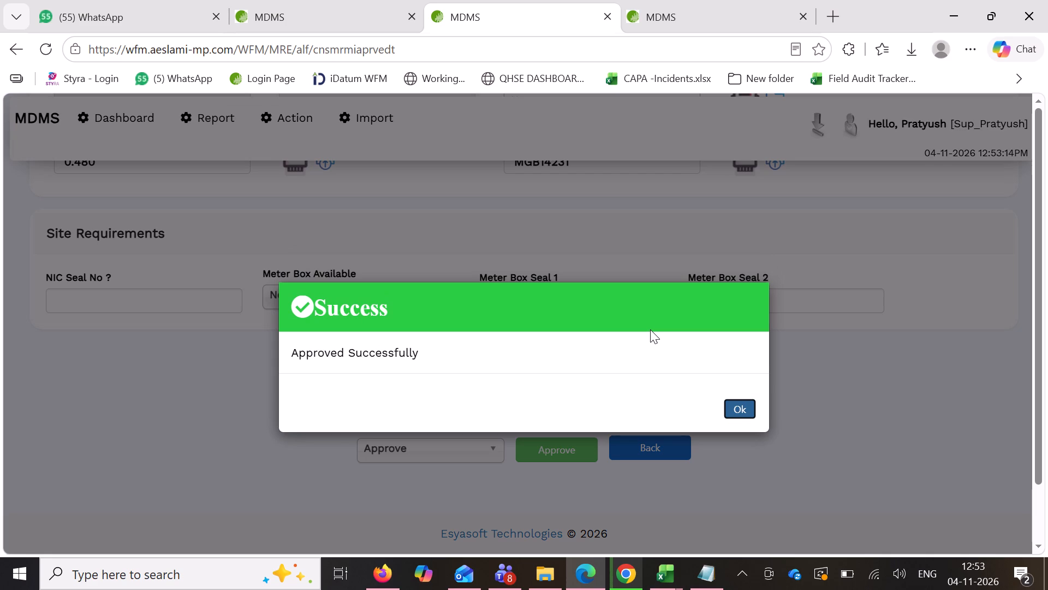
pyautogui.press('Return')
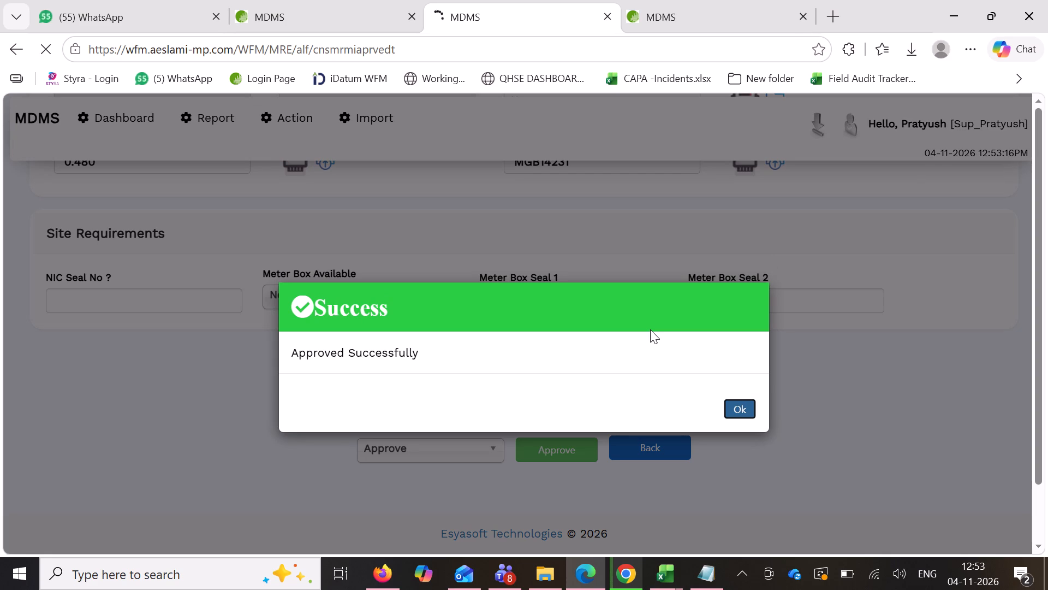
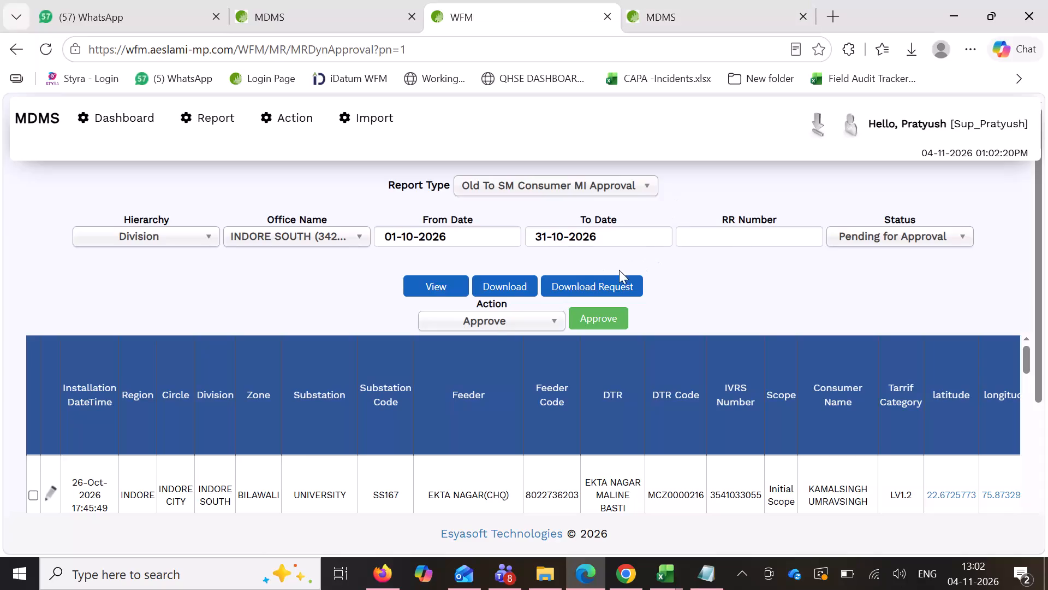
# Open the consumer MI record installed 26-Oct-2026 17:45:49, examine its old meter final kWh reading photo rotated upright, and close the photo.
pyautogui.click(52, 499)
pyautogui.scroll(-2, 365, 373)
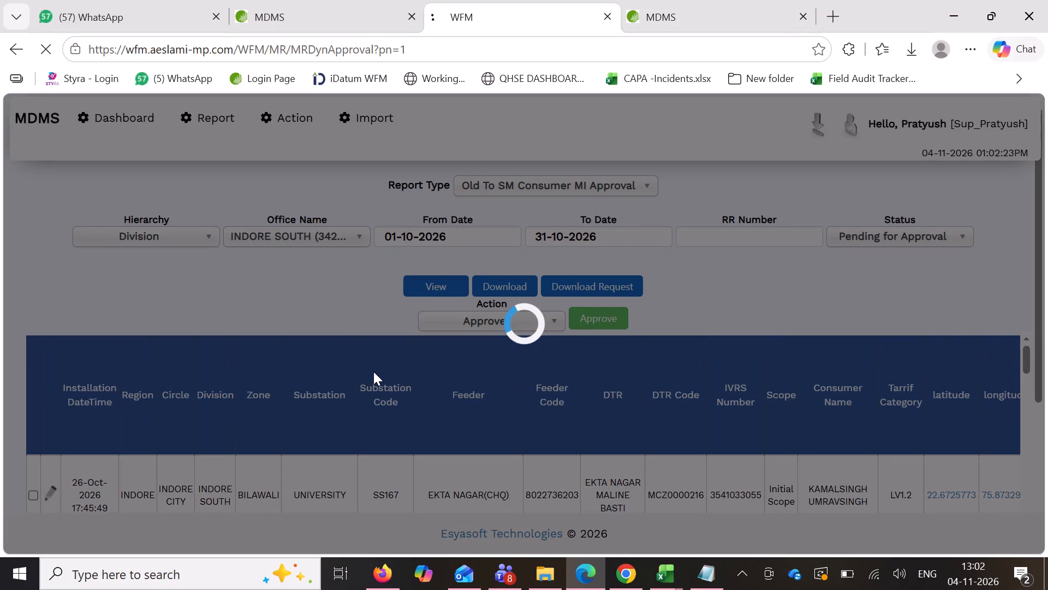
pyautogui.scroll(-4, 377, 364)
pyautogui.scroll(-2, 441, 346)
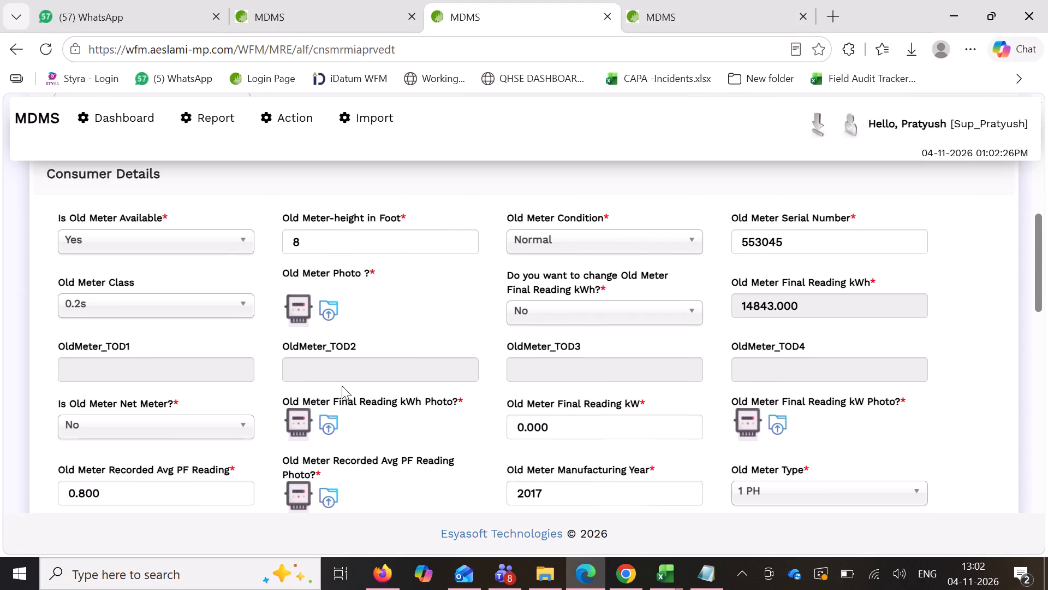
pyautogui.click(306, 410)
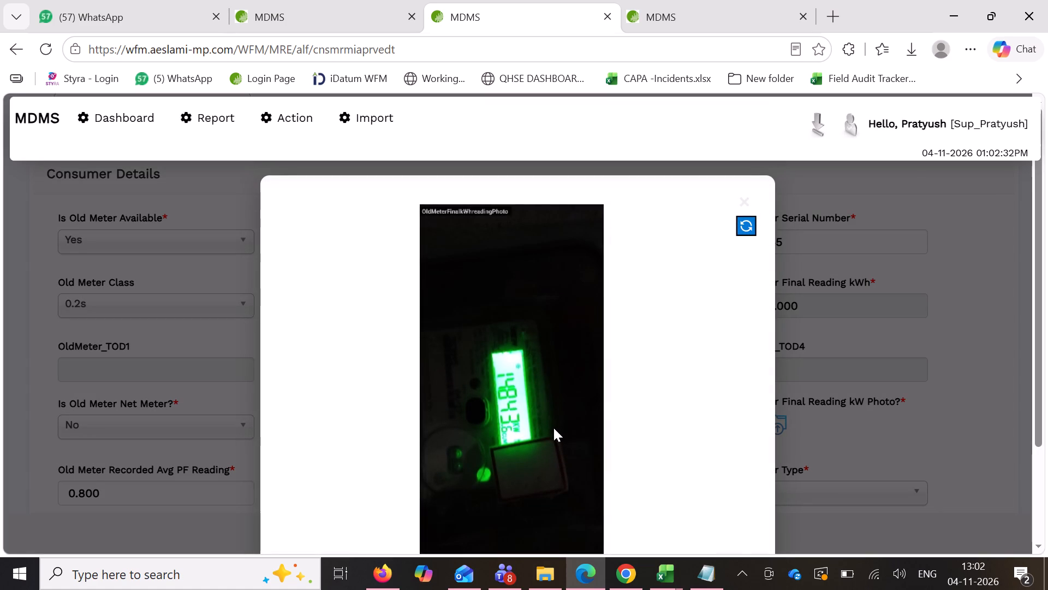
pyautogui.scroll(-1, 511, 322)
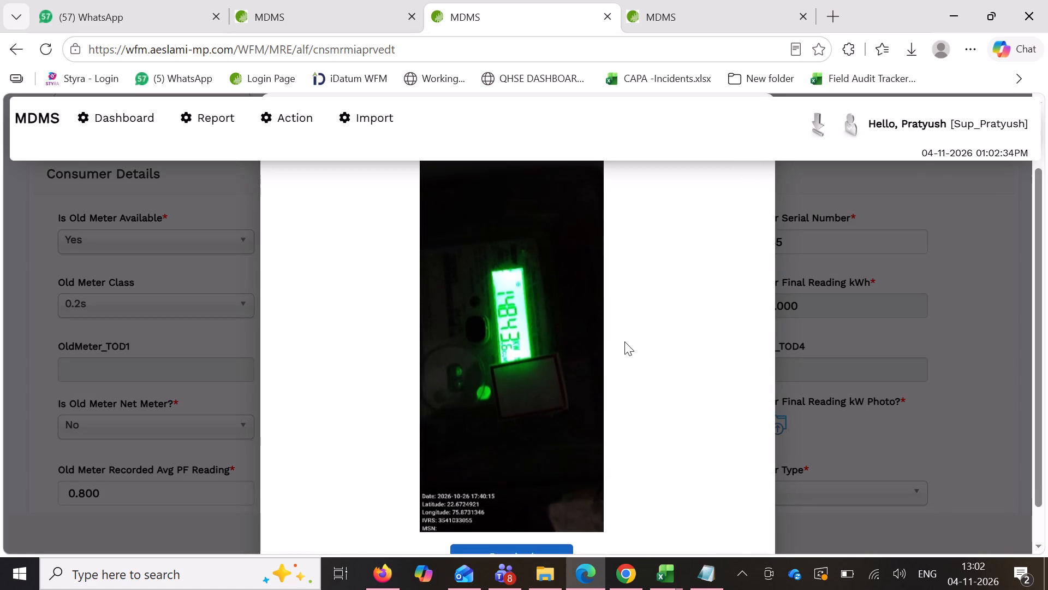
pyautogui.scroll(2, 627, 330)
pyautogui.click(748, 217)
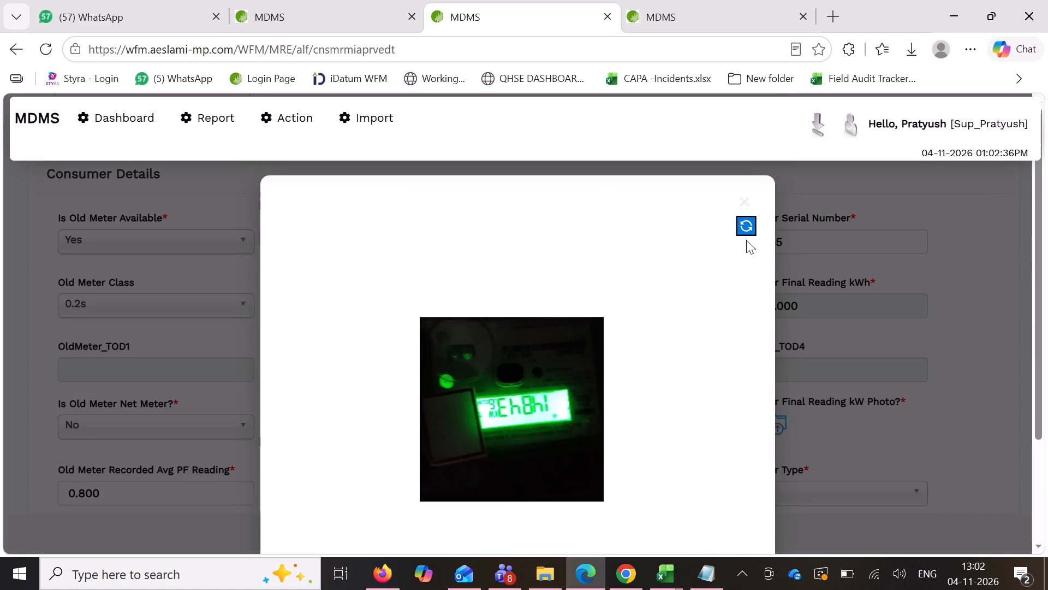
pyautogui.doubleClick(746, 222)
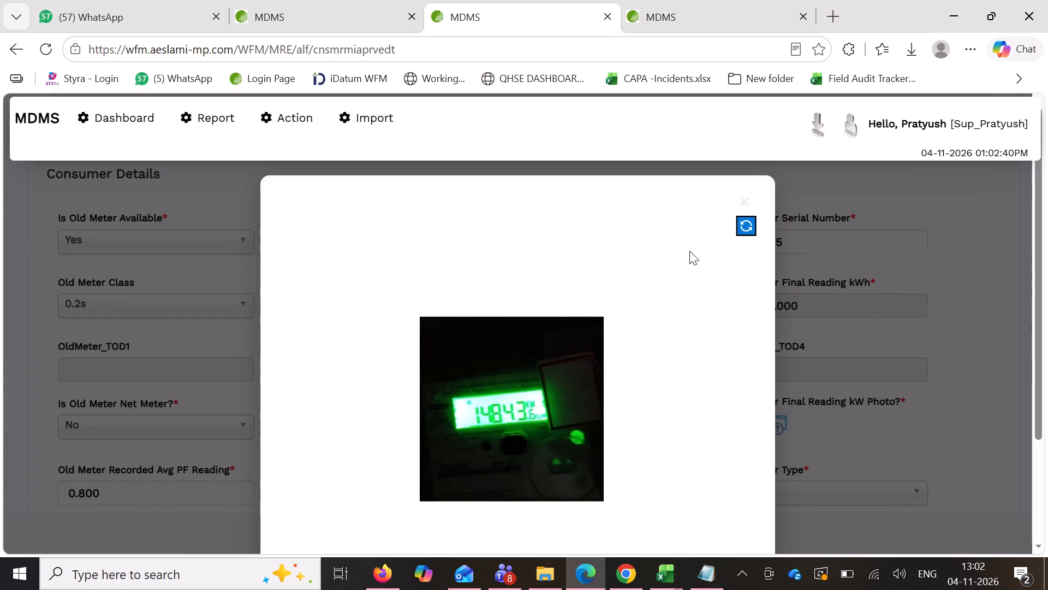
pyautogui.click(743, 198)
# Examine the old meter's final kW reading photo, rotated until the display reads upright, and close it.
pyautogui.click(745, 423)
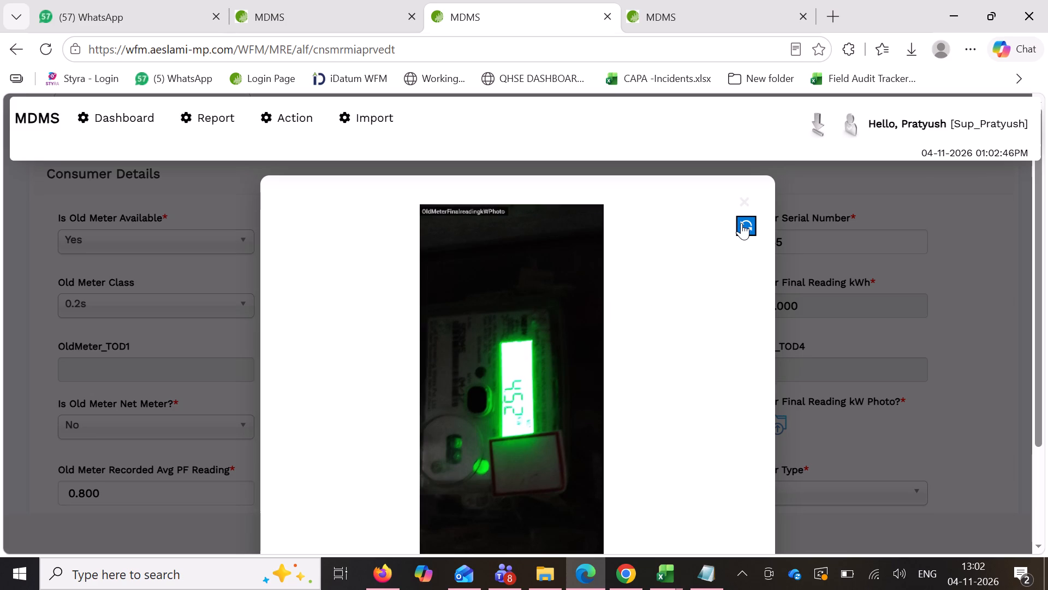
pyautogui.click(742, 222)
pyautogui.click(751, 216)
pyautogui.click(747, 225)
pyautogui.click(747, 225)
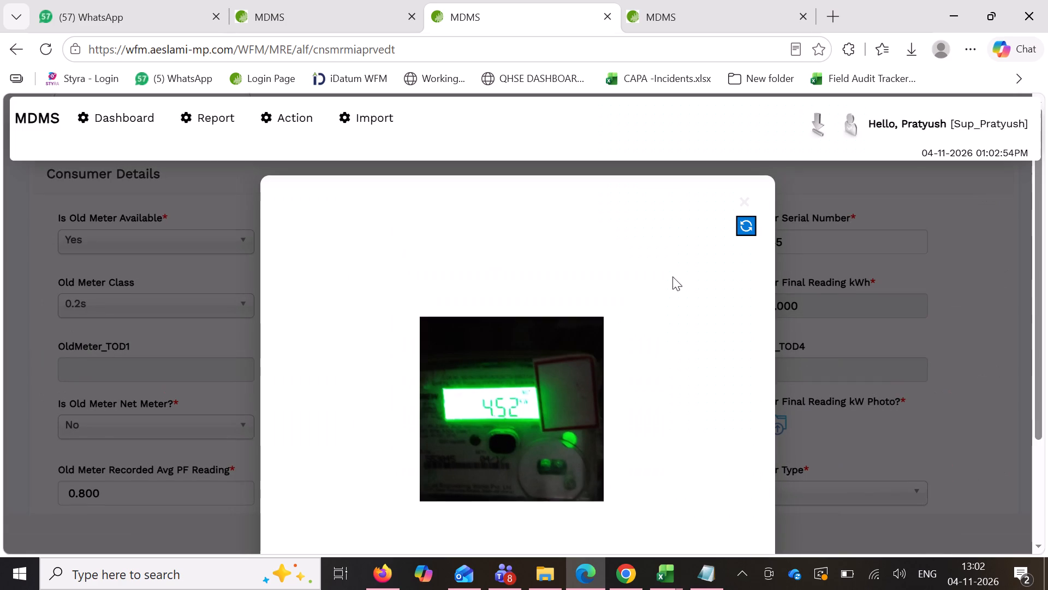
pyautogui.click(747, 191)
# Examine the old meter's recorded average PF reading photo rotated upright and enlarged, including the meter's nameplate, and close it.
pyautogui.scroll(-1, 498, 358)
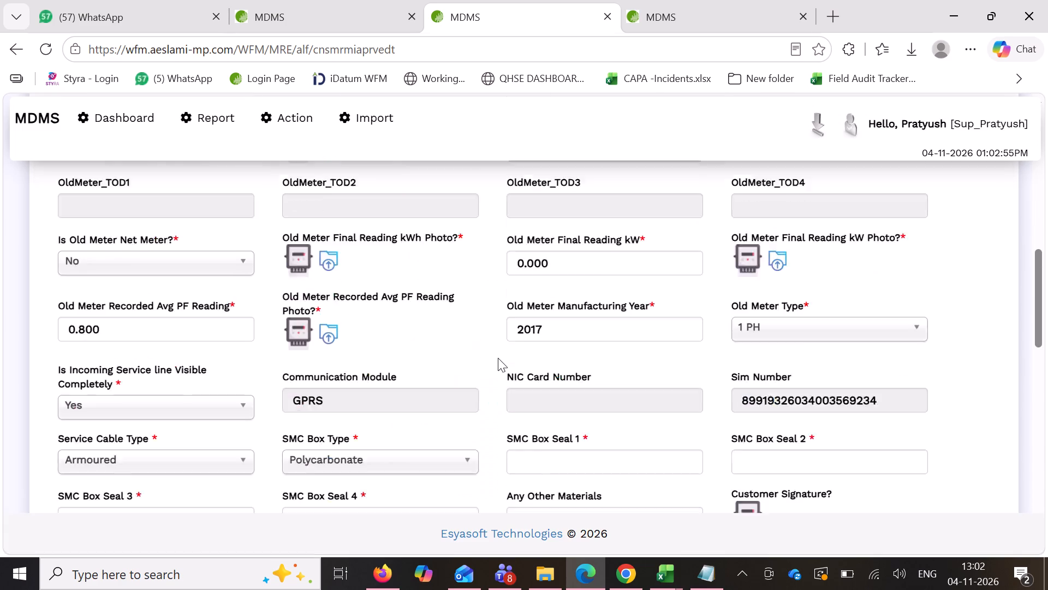
pyautogui.scroll(-1, 498, 358)
pyautogui.click(305, 212)
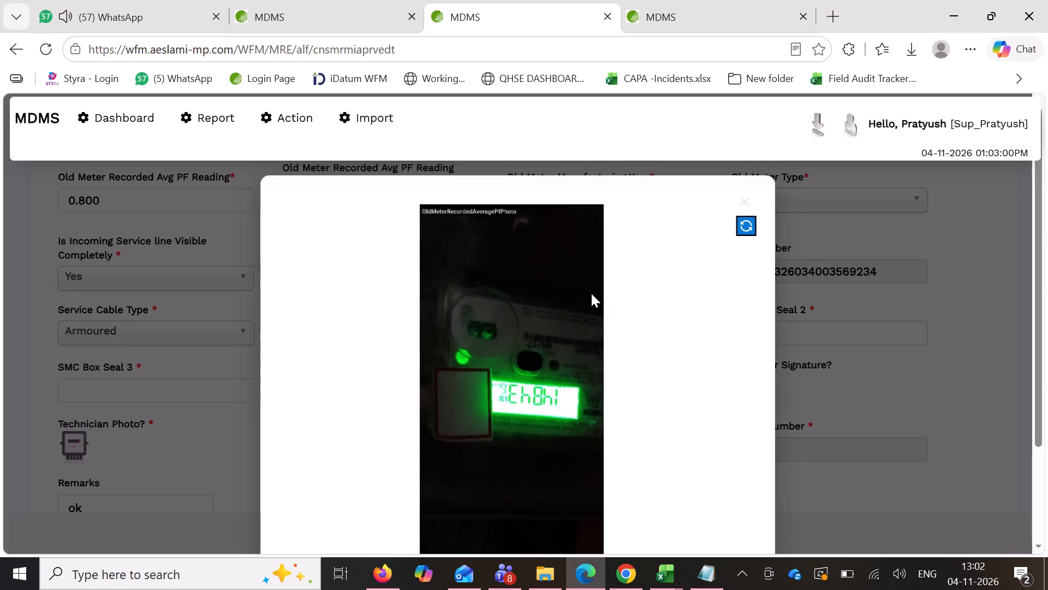
pyautogui.click(741, 220)
pyautogui.click(742, 221)
pyautogui.click(742, 221)
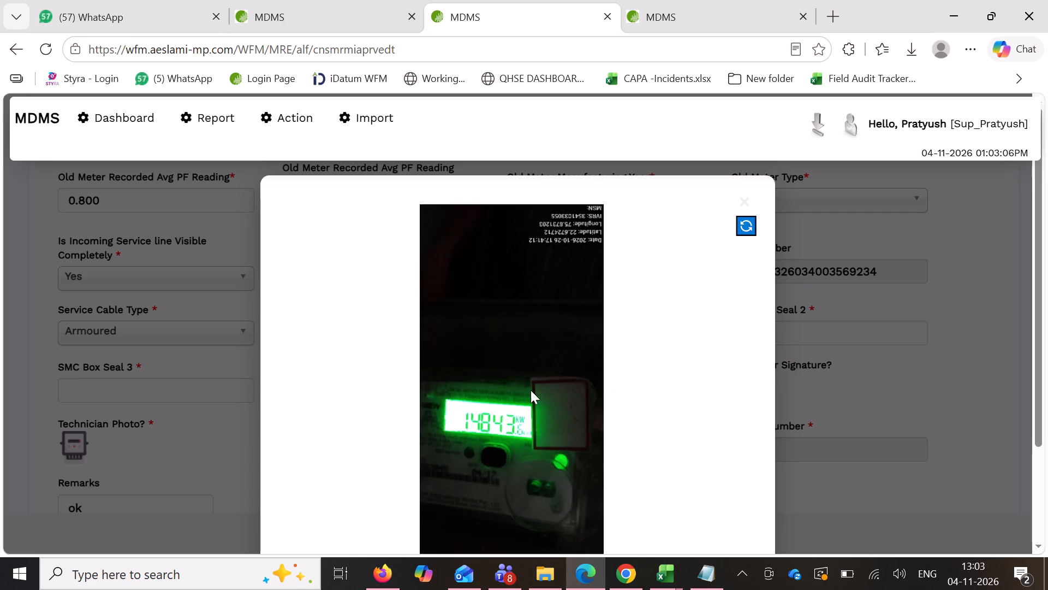
pyautogui.moveTo(484, 432); pyautogui.dragTo(599, 284)
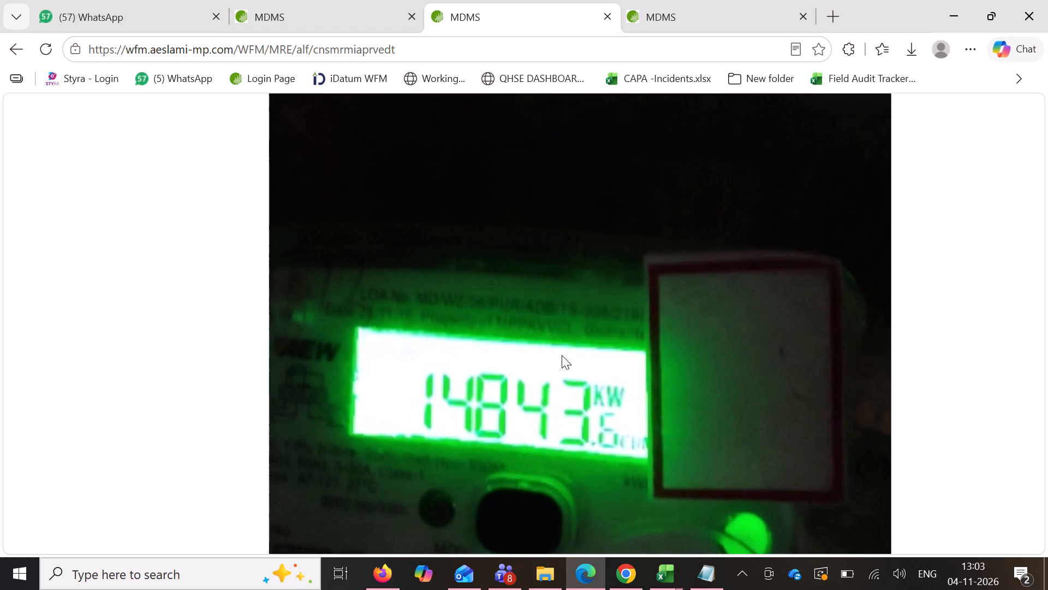
pyautogui.moveTo(562, 355); pyautogui.dragTo(585, 288)
pyautogui.scroll(-4, 582, 287)
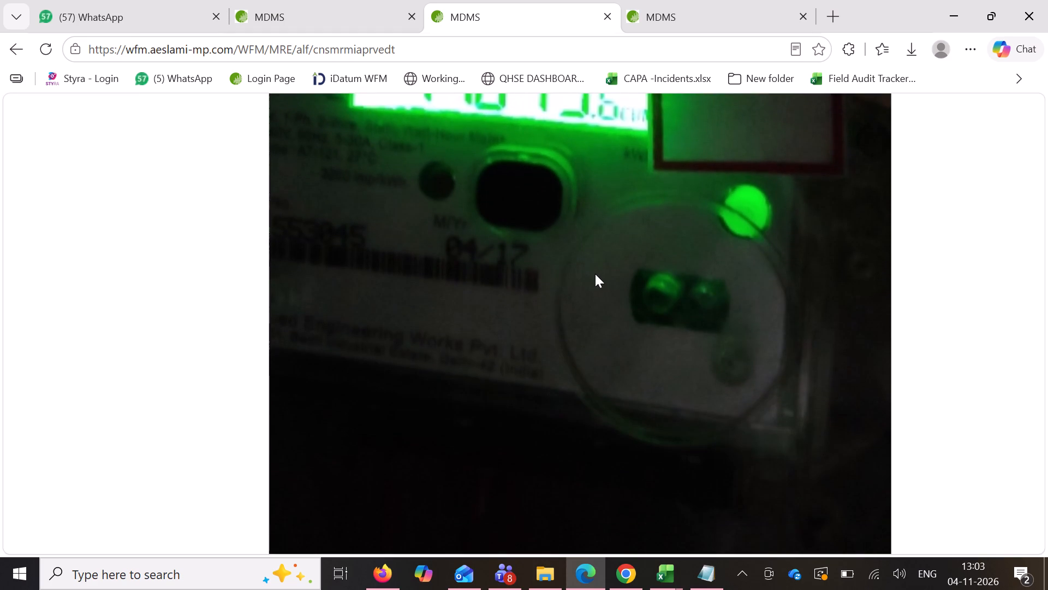
pyautogui.click(746, 240)
pyautogui.scroll(2, 724, 198)
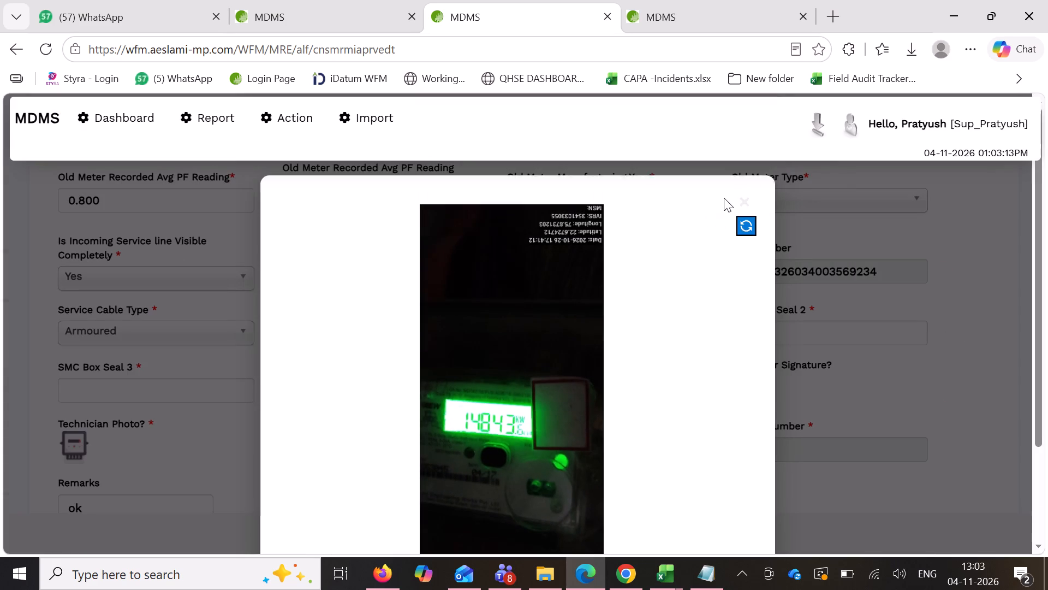
pyautogui.click(750, 202)
# Examine the new meter's initial kW reading photo in the New Meter Details section and close it.
pyautogui.scroll(-4, 490, 345)
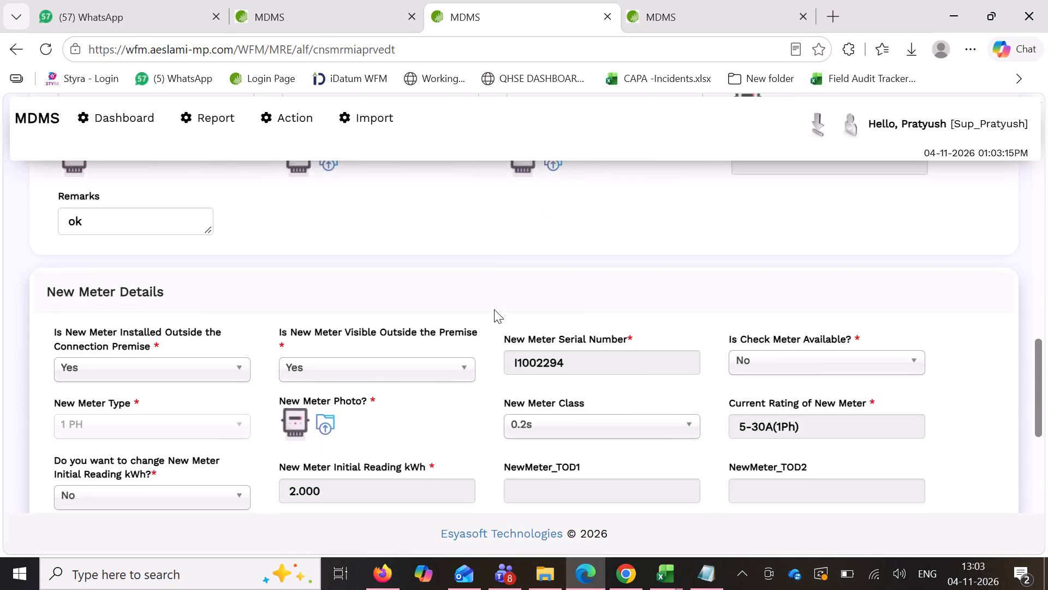
pyautogui.scroll(-1, 398, 346)
pyautogui.click(292, 489)
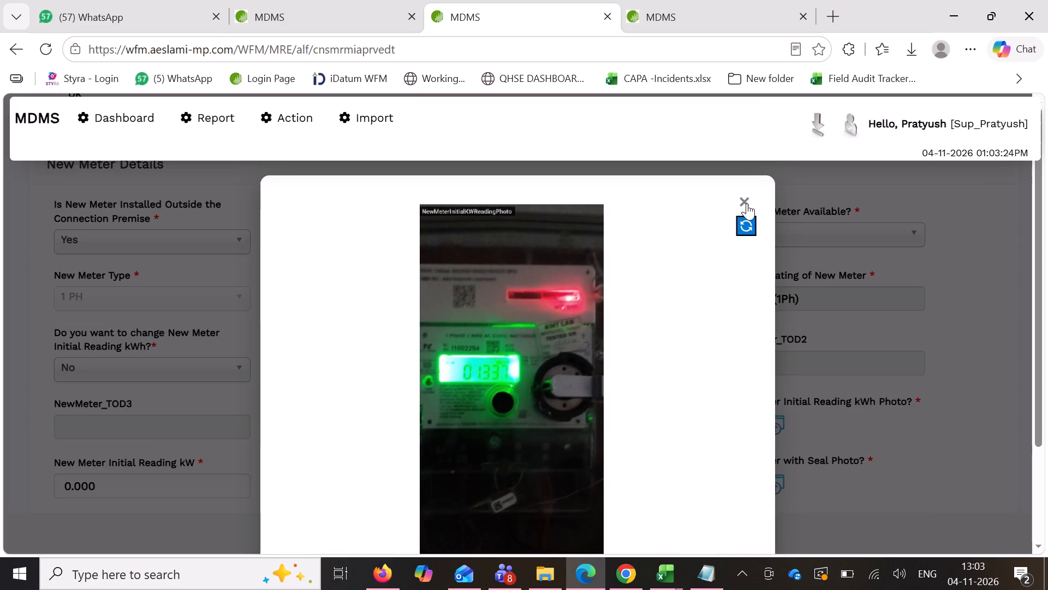
pyautogui.click(752, 203)
pyautogui.click(743, 208)
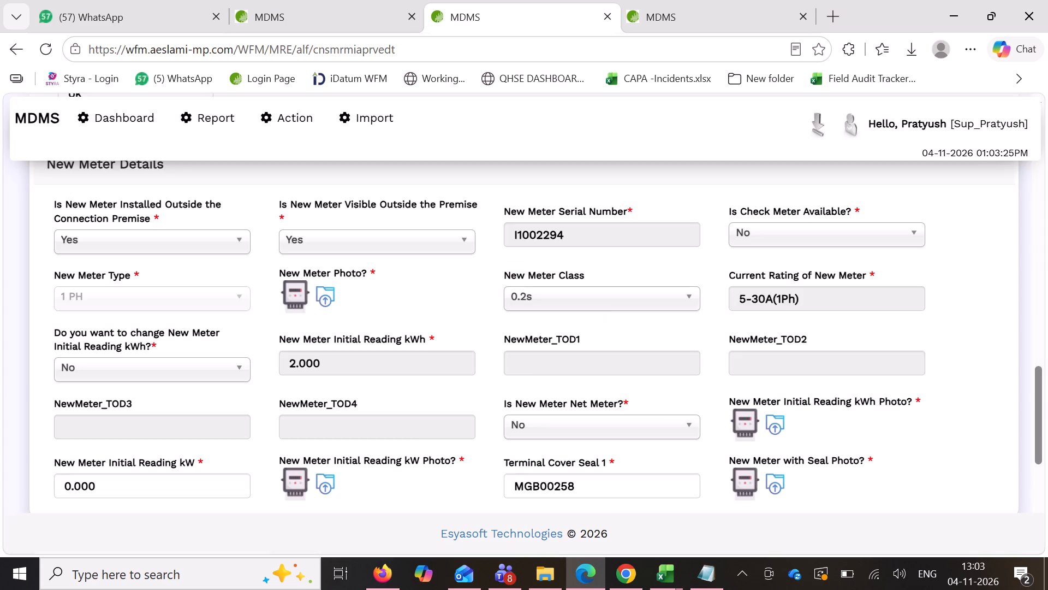
# Approve the open consumer MI record with the remark "ok" and return to the approval list.
pyautogui.scroll(-5, 526, 372)
pyautogui.click(493, 406)
pyautogui.click(493, 398)
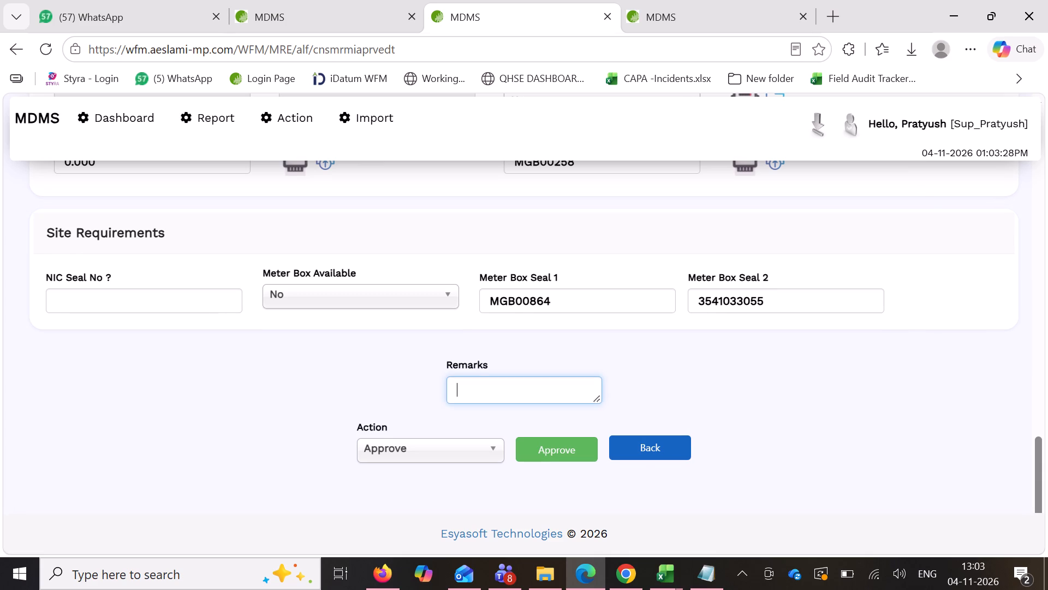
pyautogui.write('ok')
pyautogui.click(573, 452)
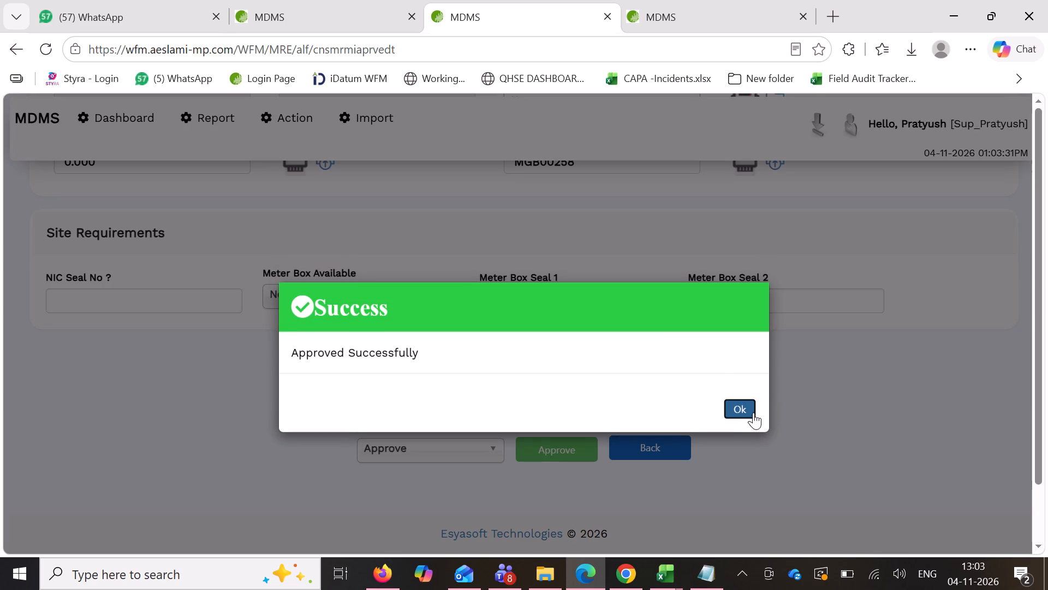